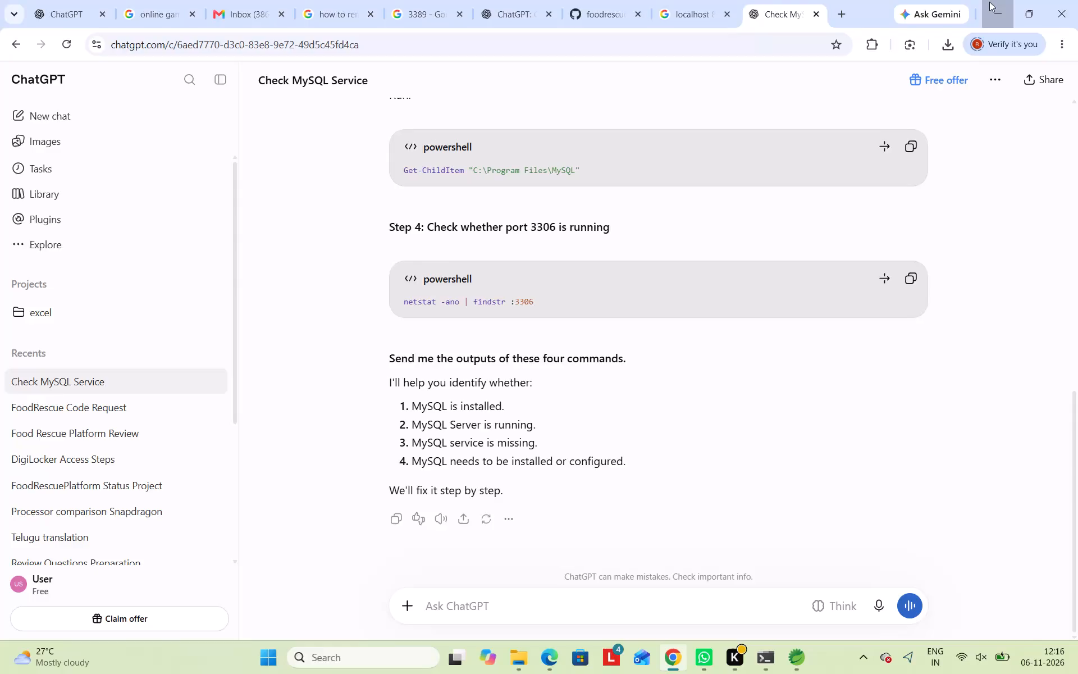
Switch to File Explorer and open the recent file SAMPLE-INTERNSHIP-REVIEW1-Template-for-presentation.
left_click(998, 11)
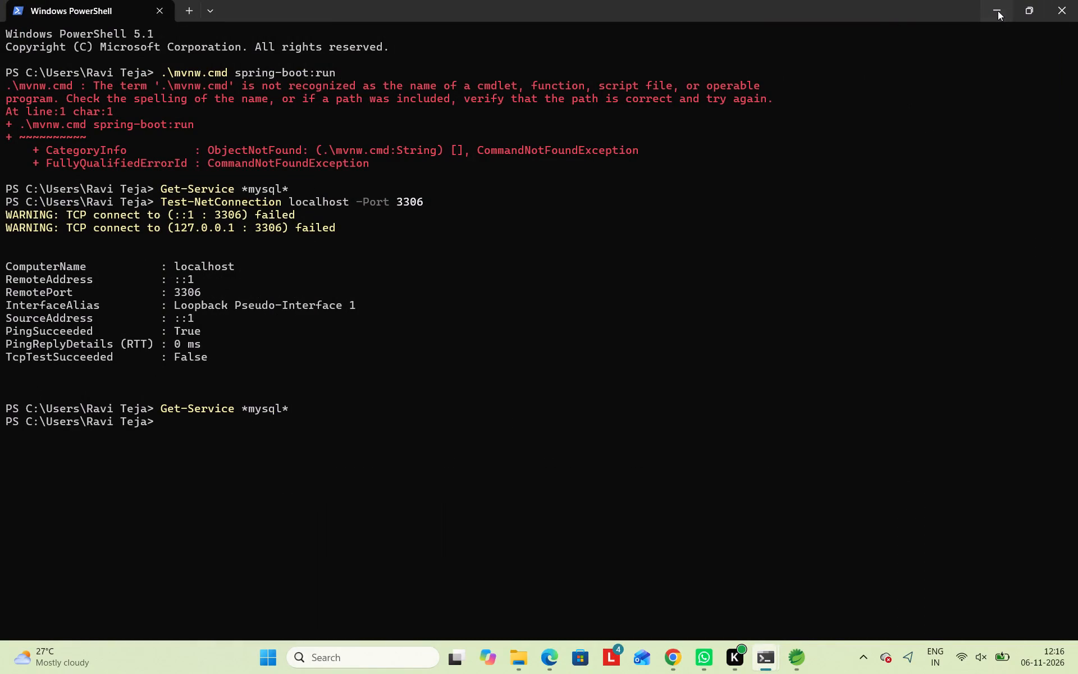
left_click(998, 11)
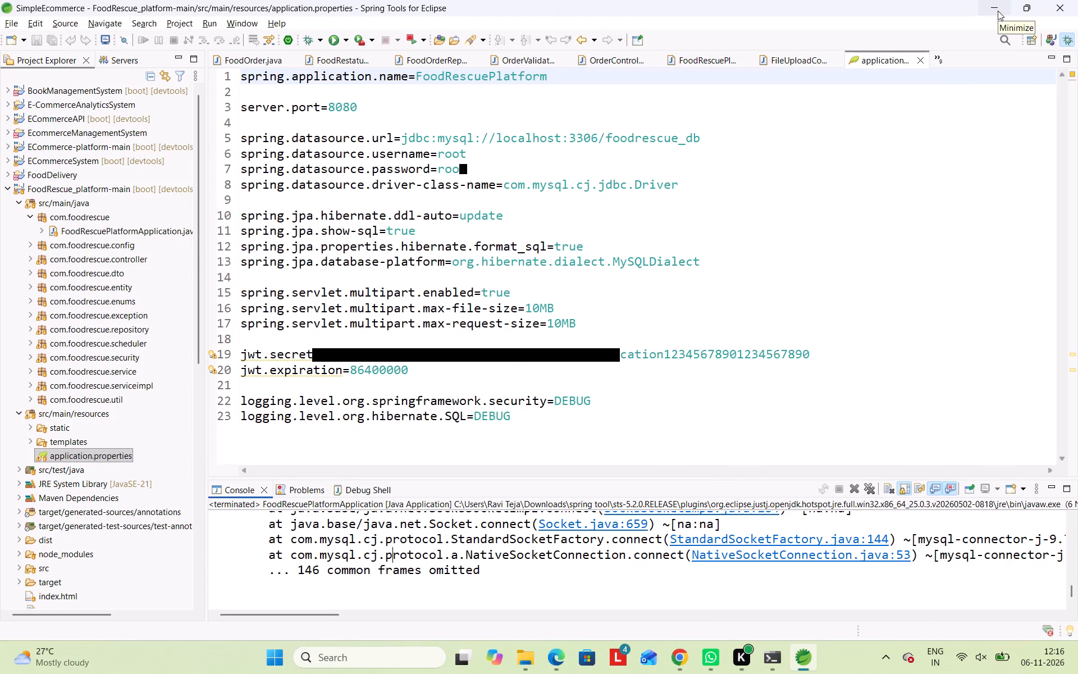
left_click(985, 2)
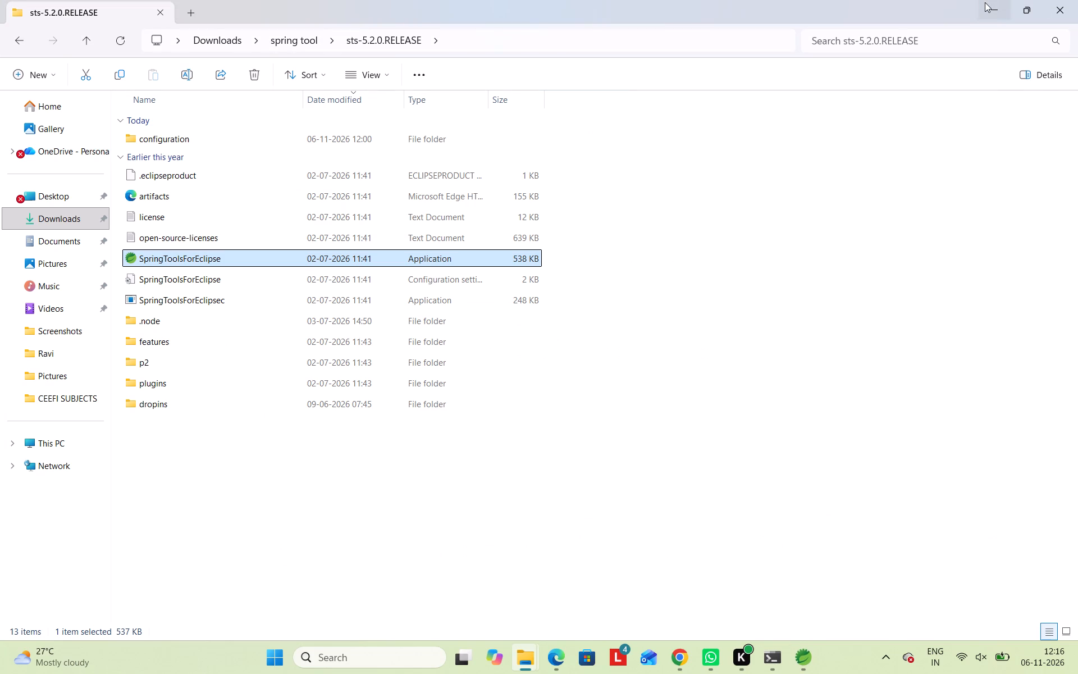
left_click(985, 2)
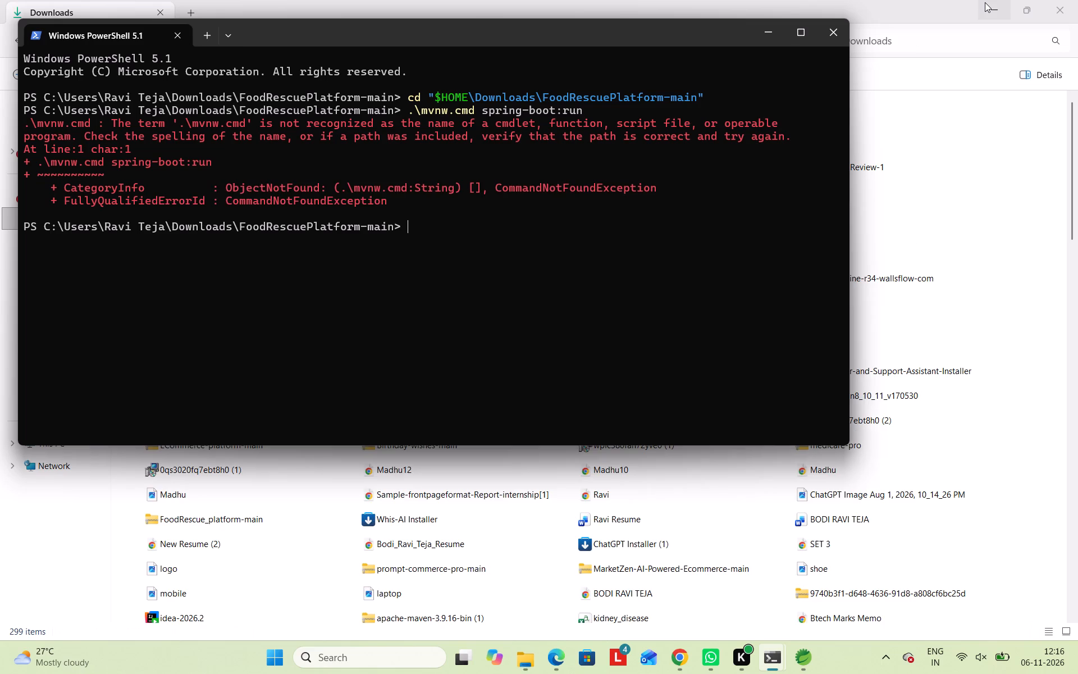
left_click(841, 22)
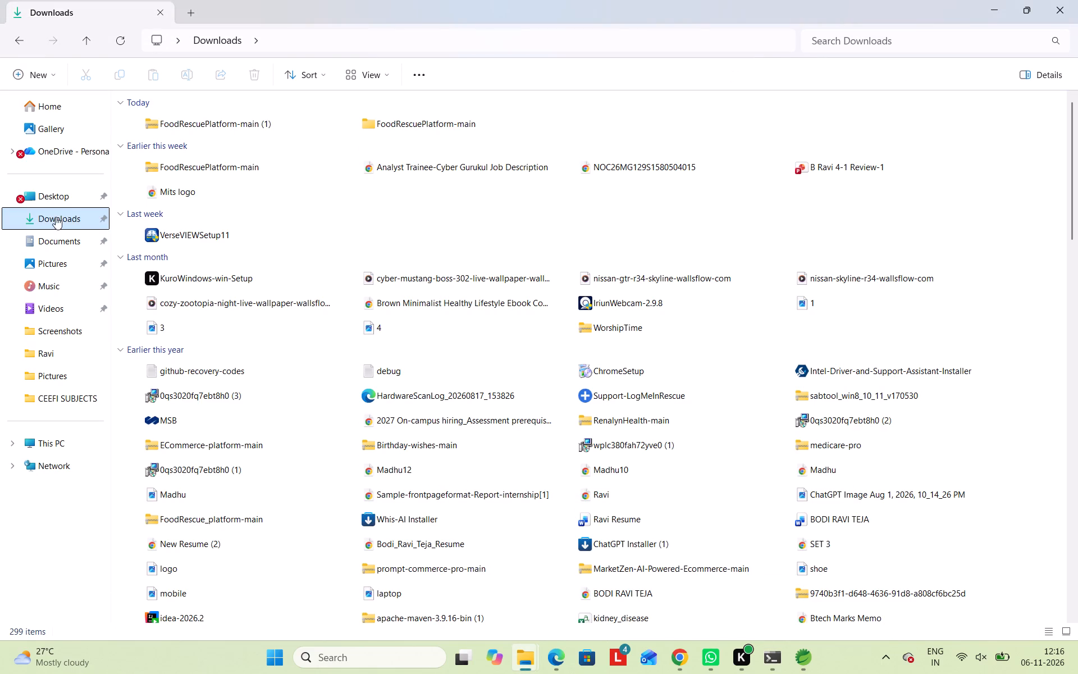
left_click(67, 195)
left_click(71, 215)
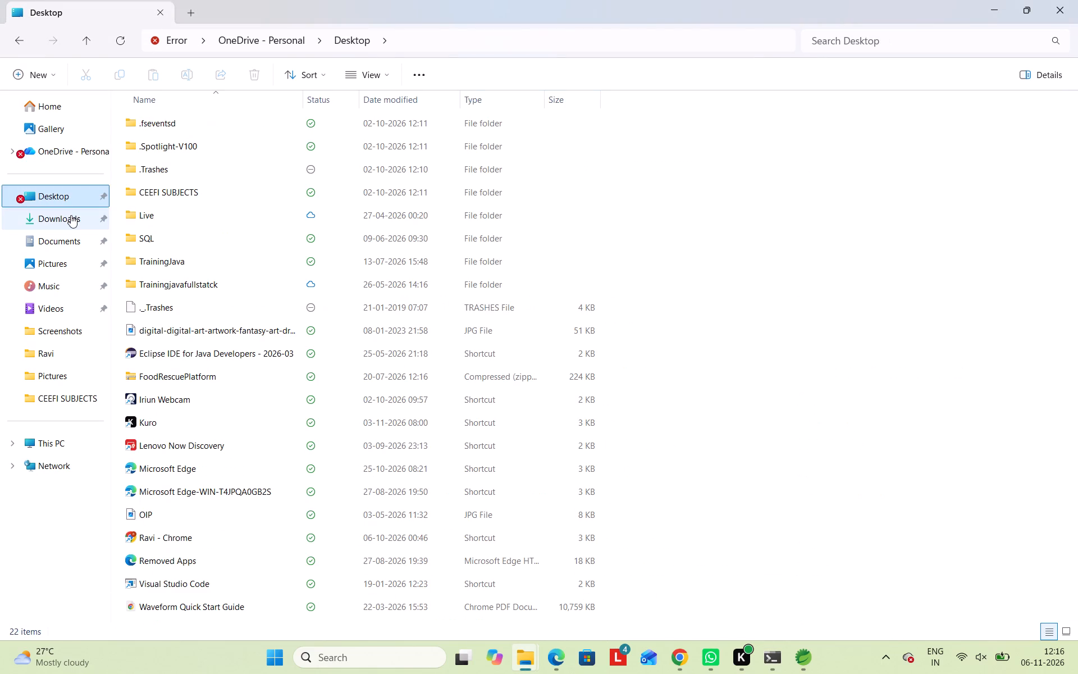
left_click(92, 110)
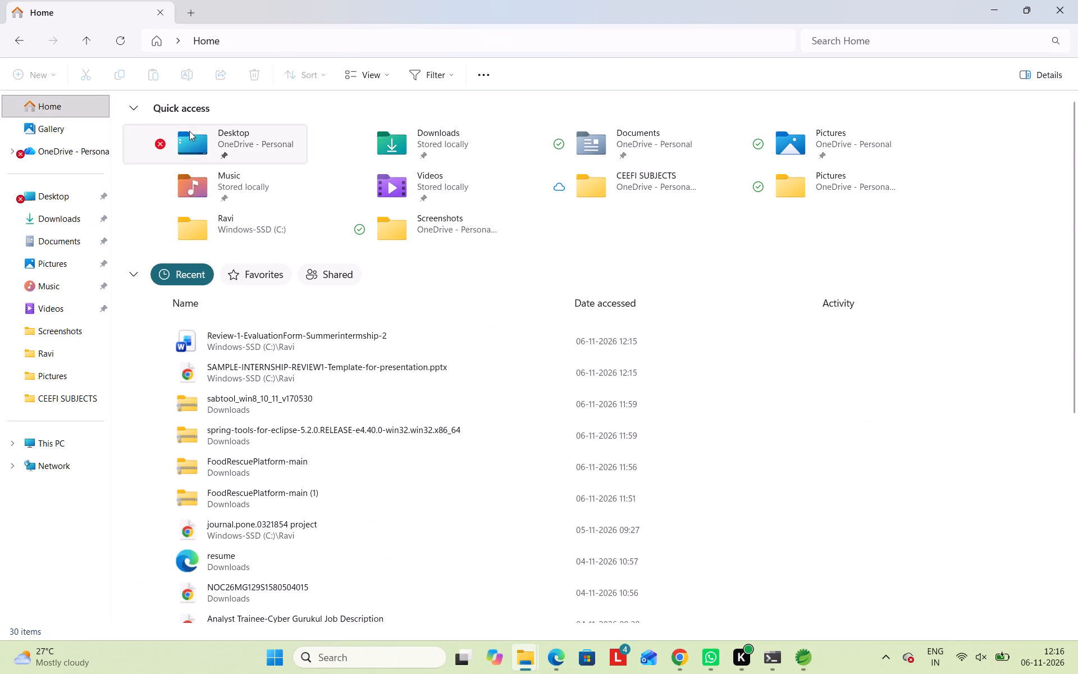
double_click(286, 369)
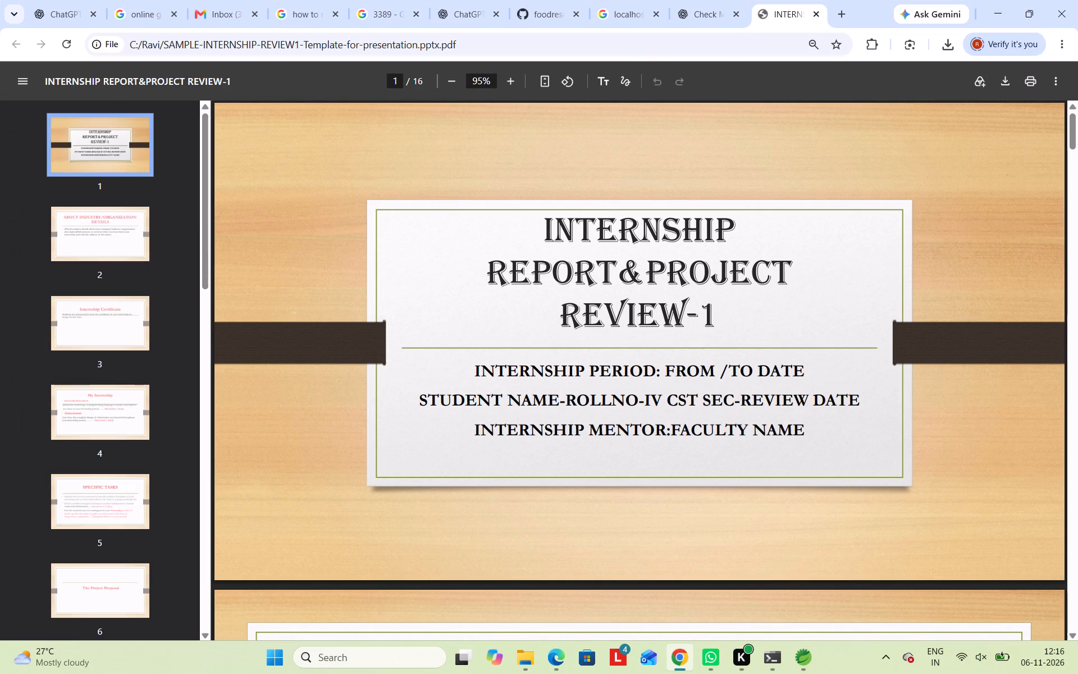
Examine the internship period, student details and internship mentor lines on the template's title slide.
left_click(714, 366)
left_click(756, 366)
left_click(629, 394)
double_click(689, 394)
left_click_drag(689, 394, 778, 417)
left_click(778, 417)
double_click(797, 423)
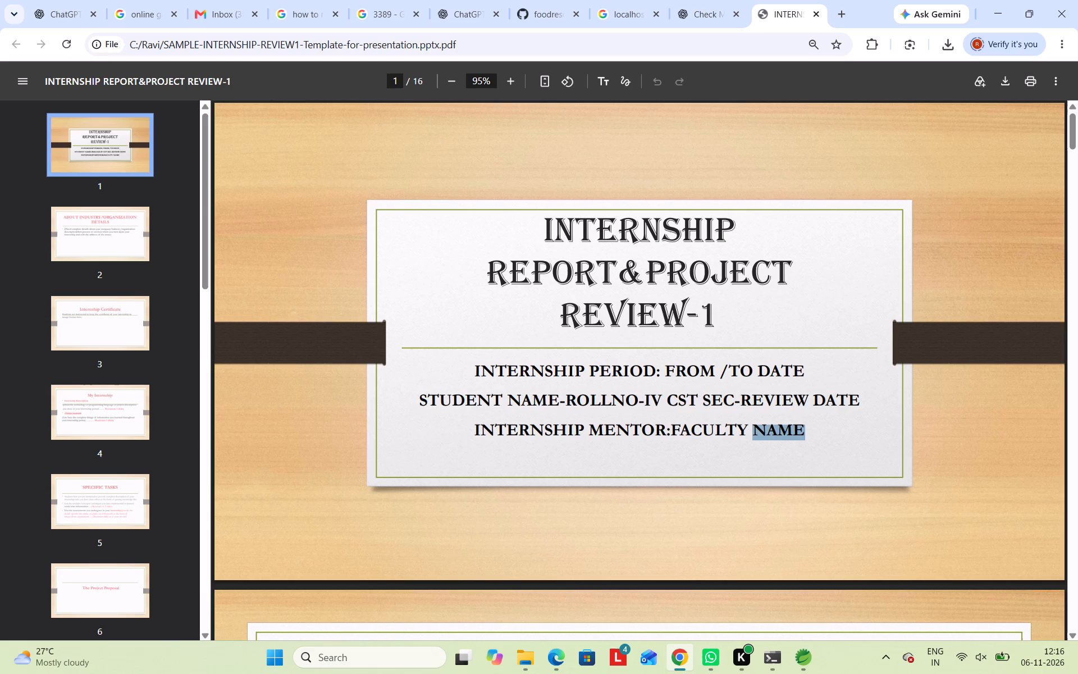
left_click(700, 416)
left_click(704, 401)
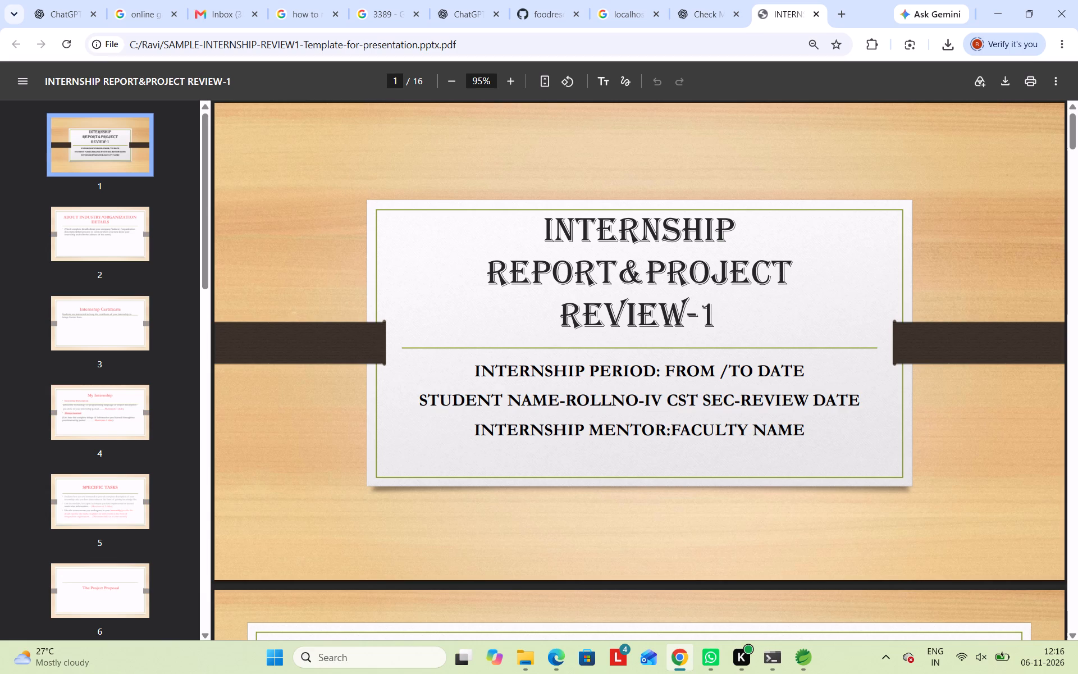
double_click(704, 401)
triple_click(704, 401)
left_click(704, 401)
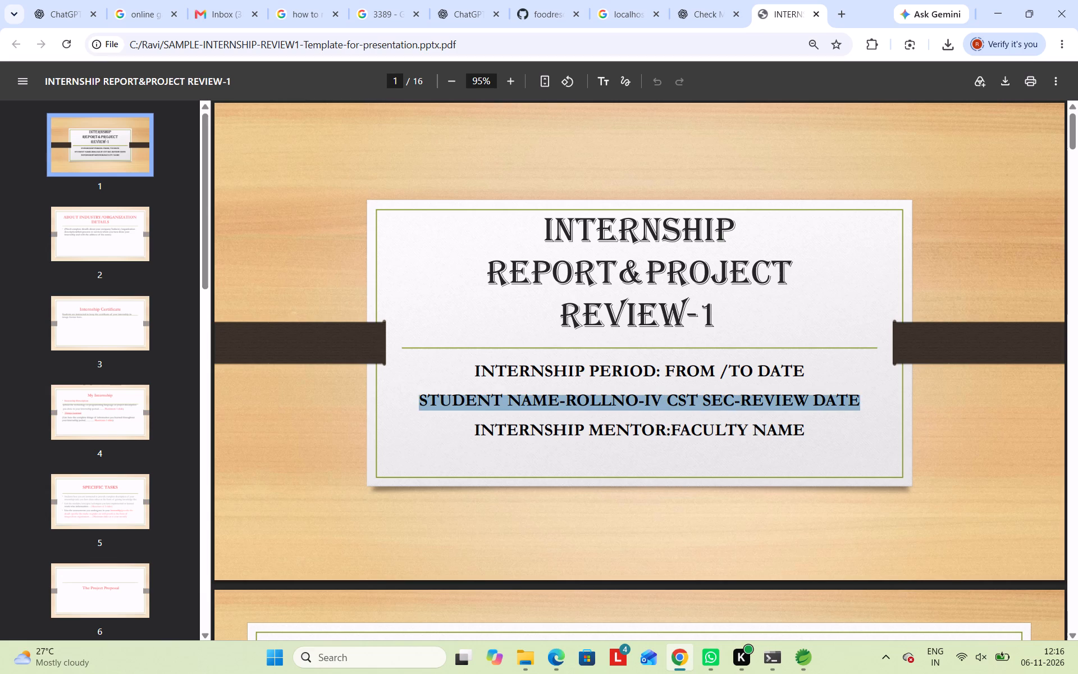
left_click_drag(704, 401, 701, 452)
triple_click(706, 436)
left_click_drag(706, 436, 708, 365)
triple_click(708, 365)
double_click(708, 365)
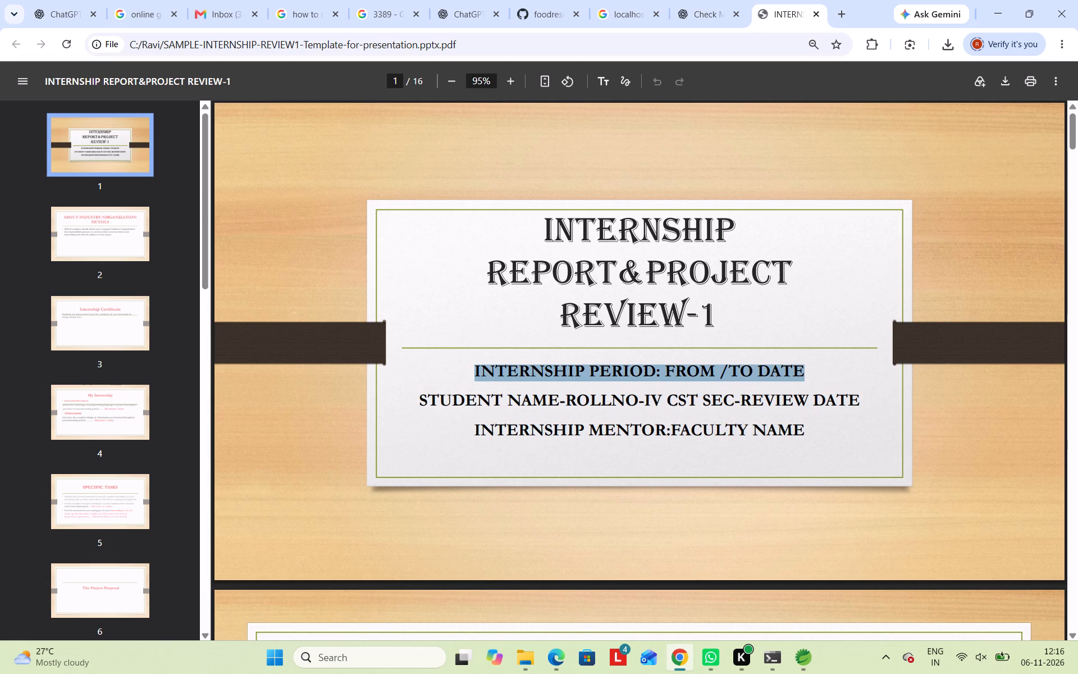
triple_click(702, 398)
double_click(707, 443)
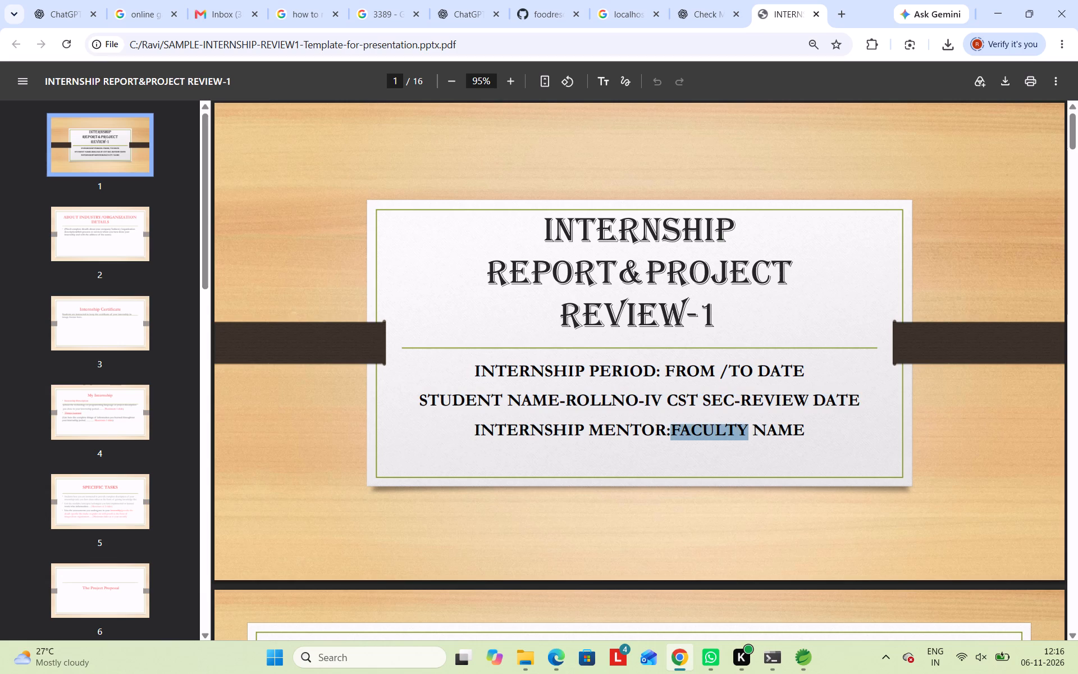
double_click(707, 443)
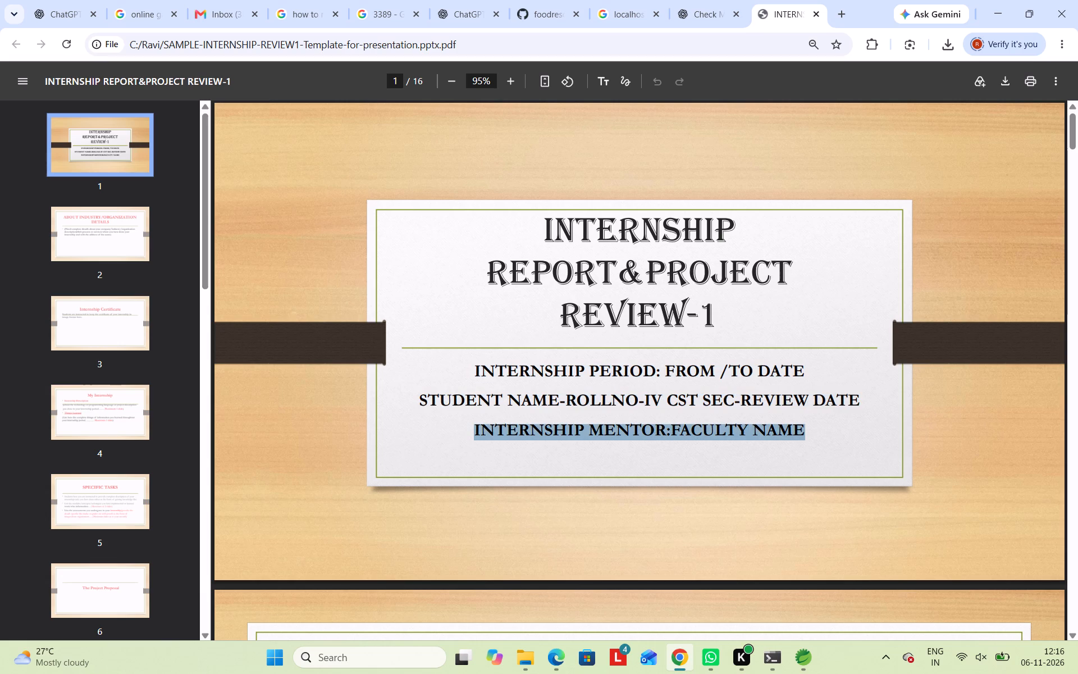
left_click(694, 399)
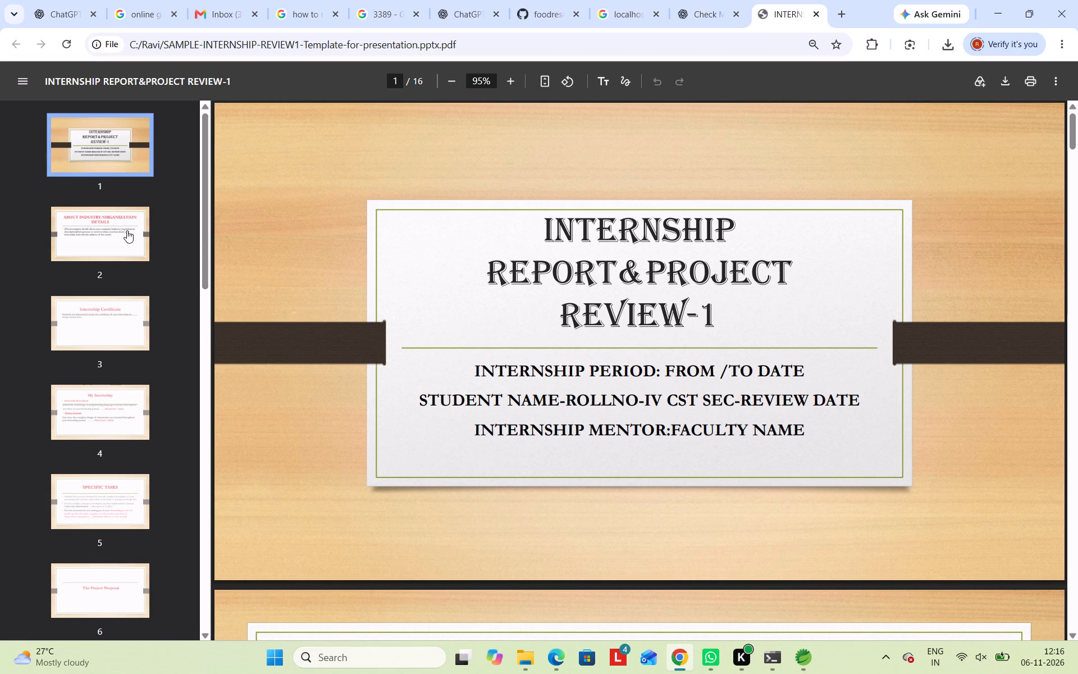
triple_click(704, 376)
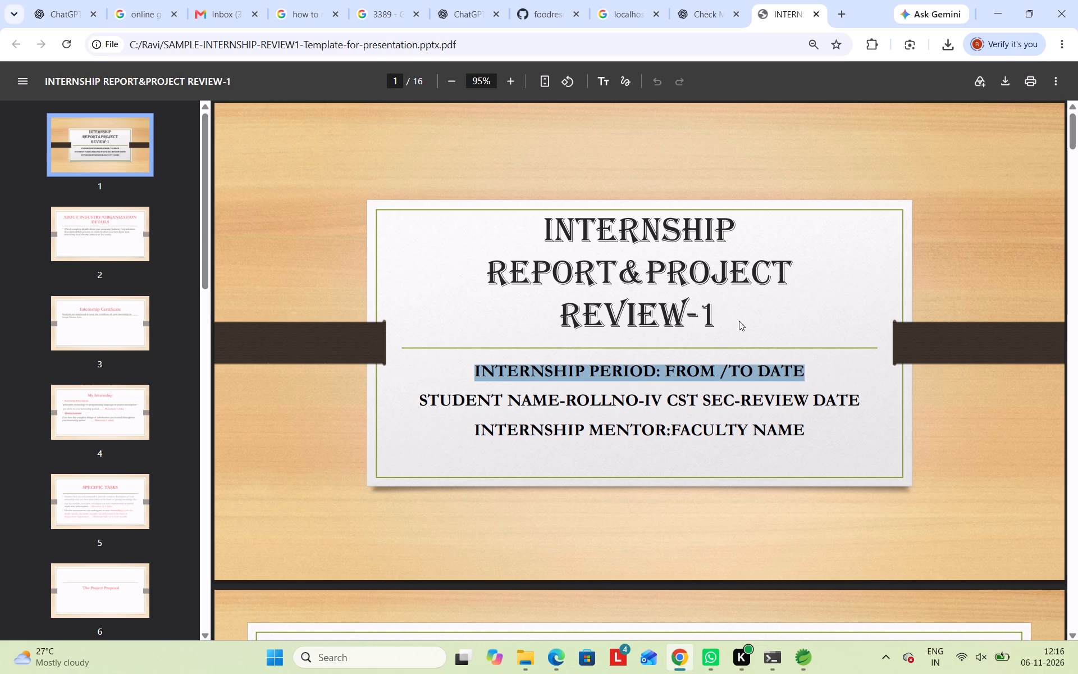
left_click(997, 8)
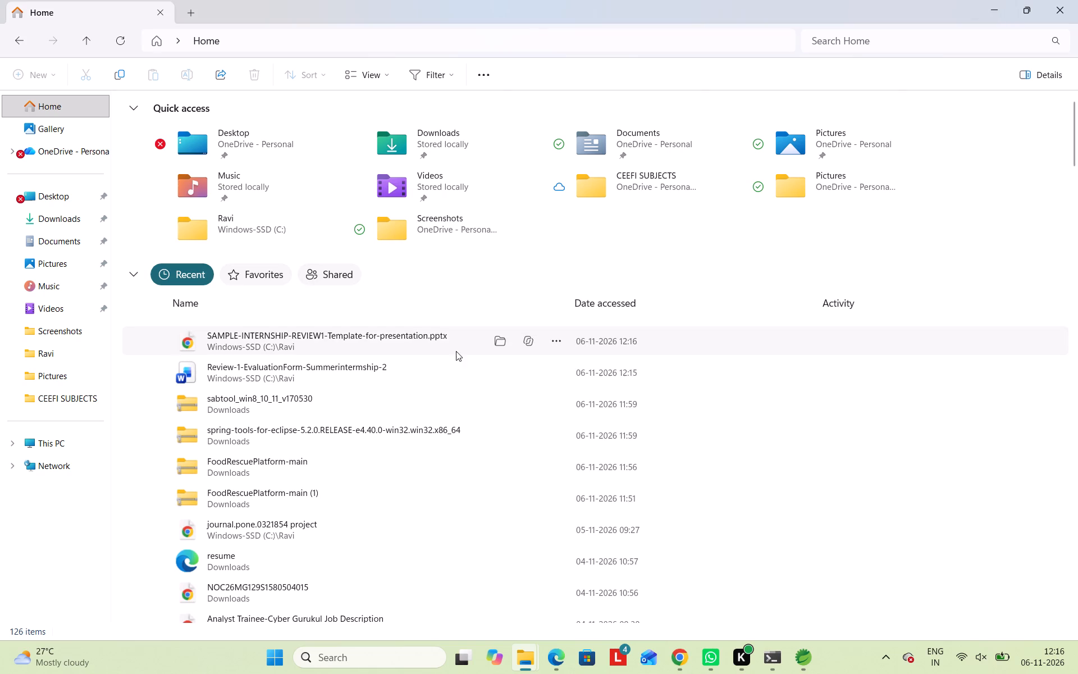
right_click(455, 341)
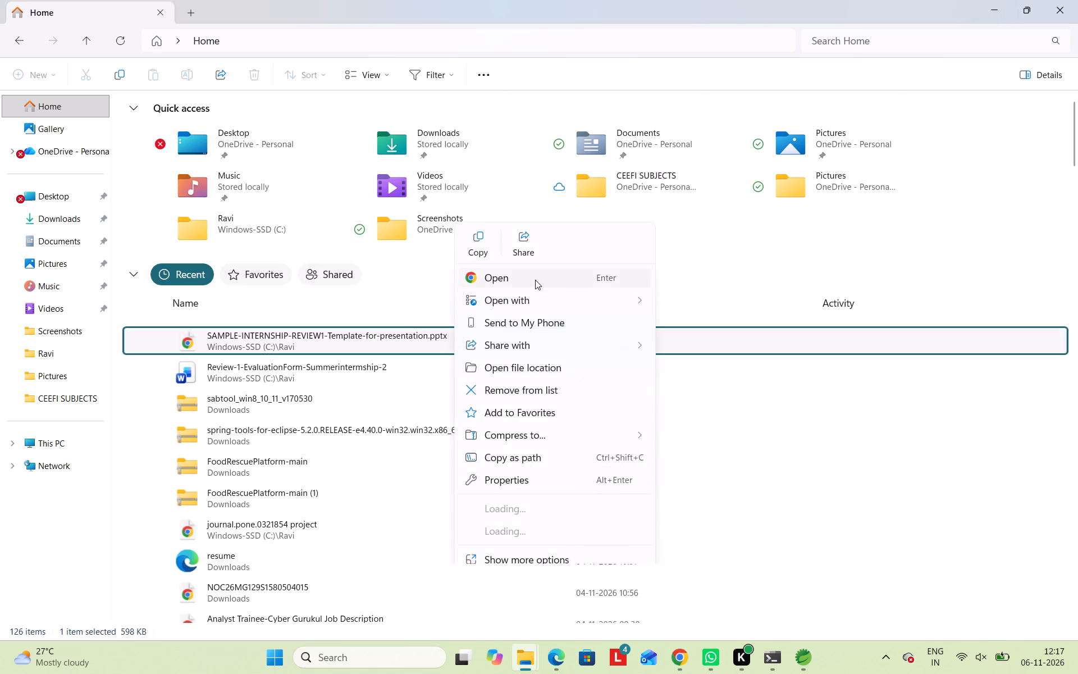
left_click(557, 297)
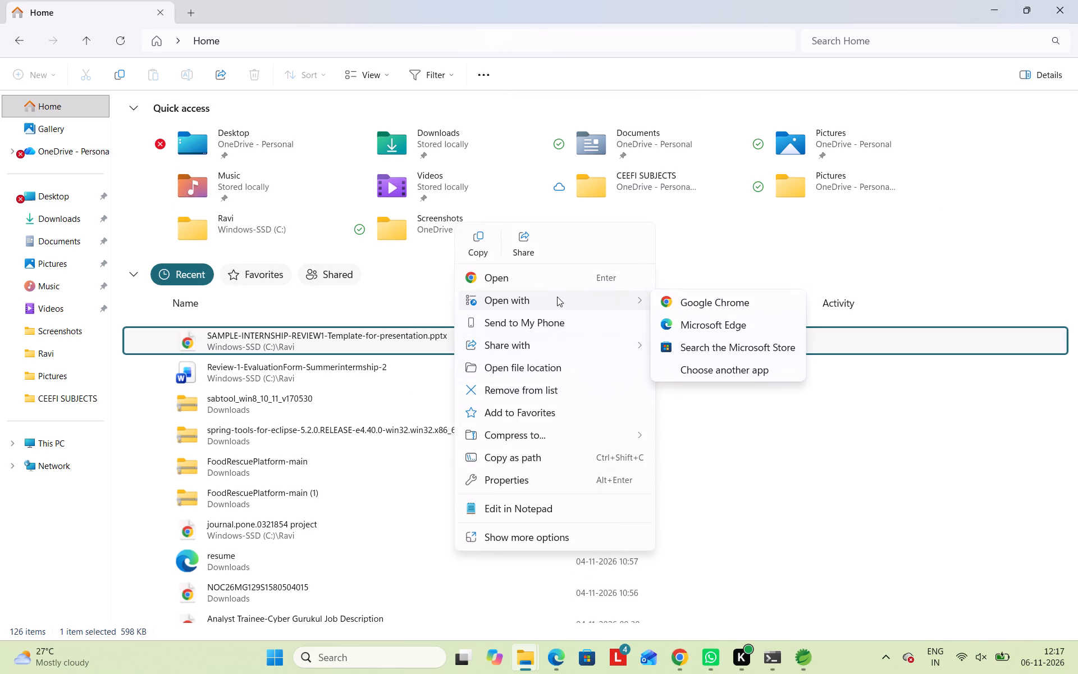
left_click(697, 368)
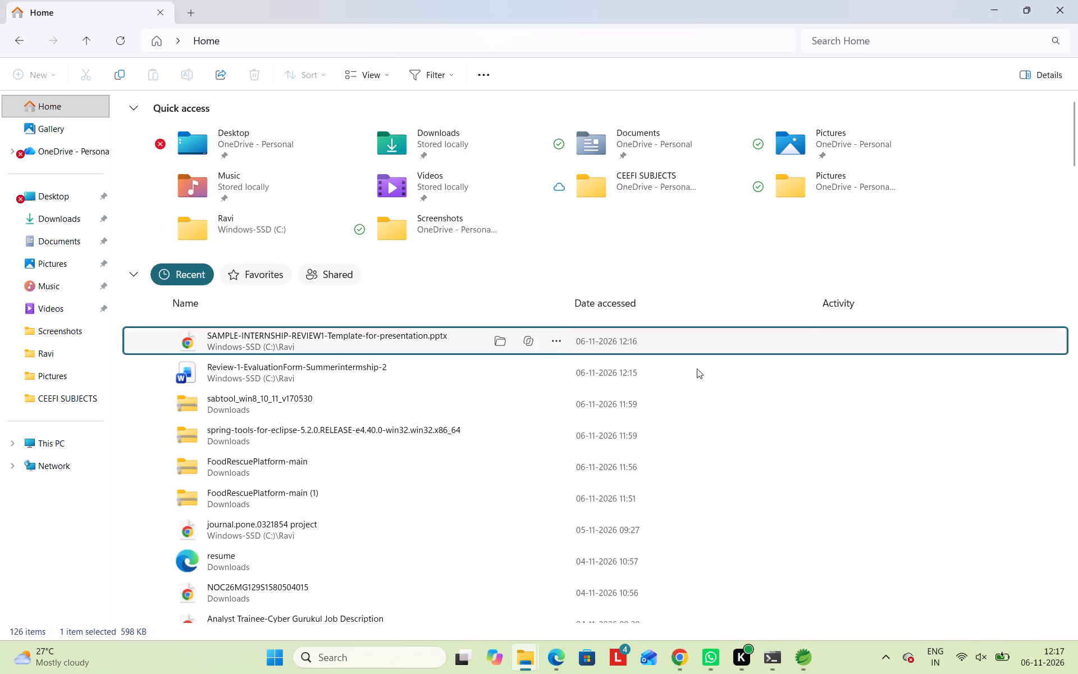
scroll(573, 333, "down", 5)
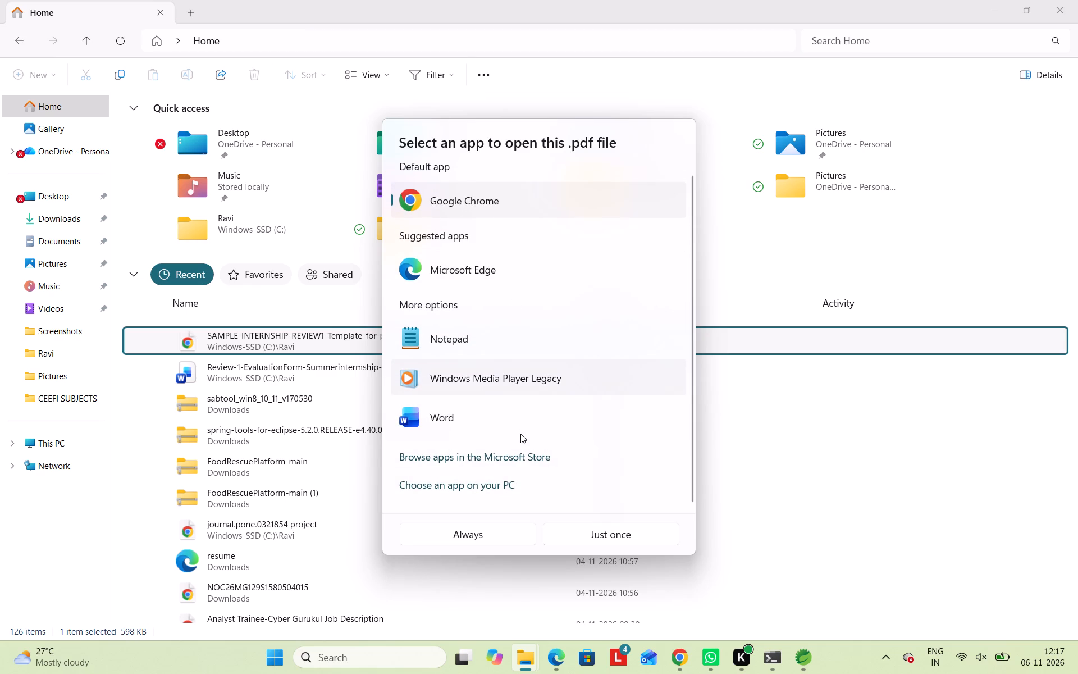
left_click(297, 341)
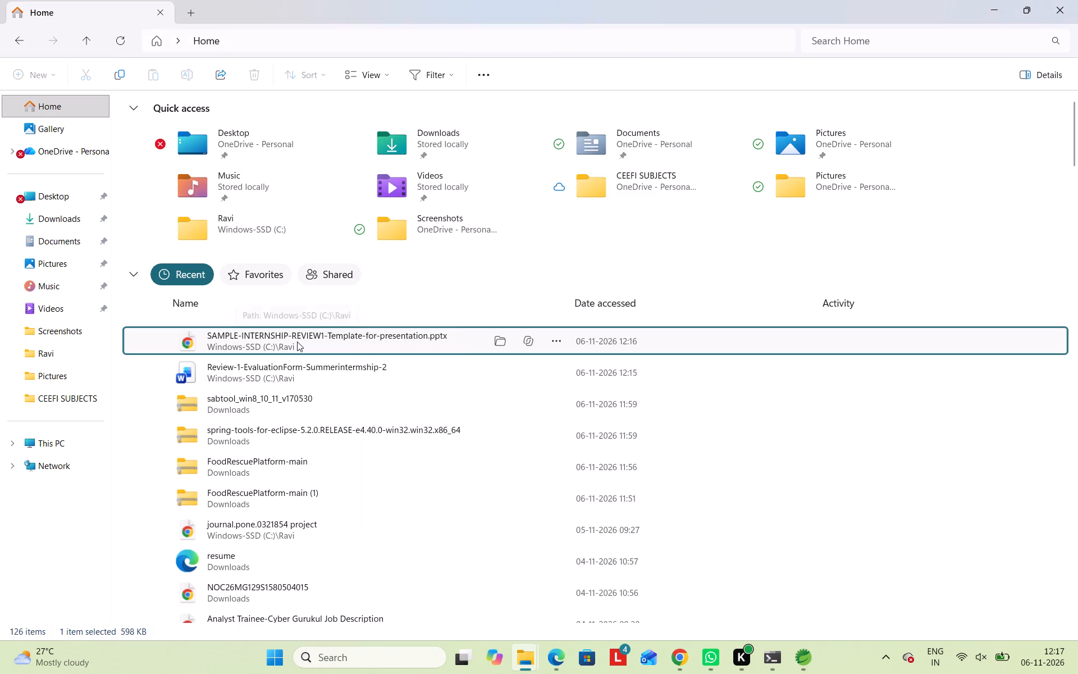
Open the internship review template again from File Explorer and look over its title slide and the industry/organization details slide.
triple_click(297, 341)
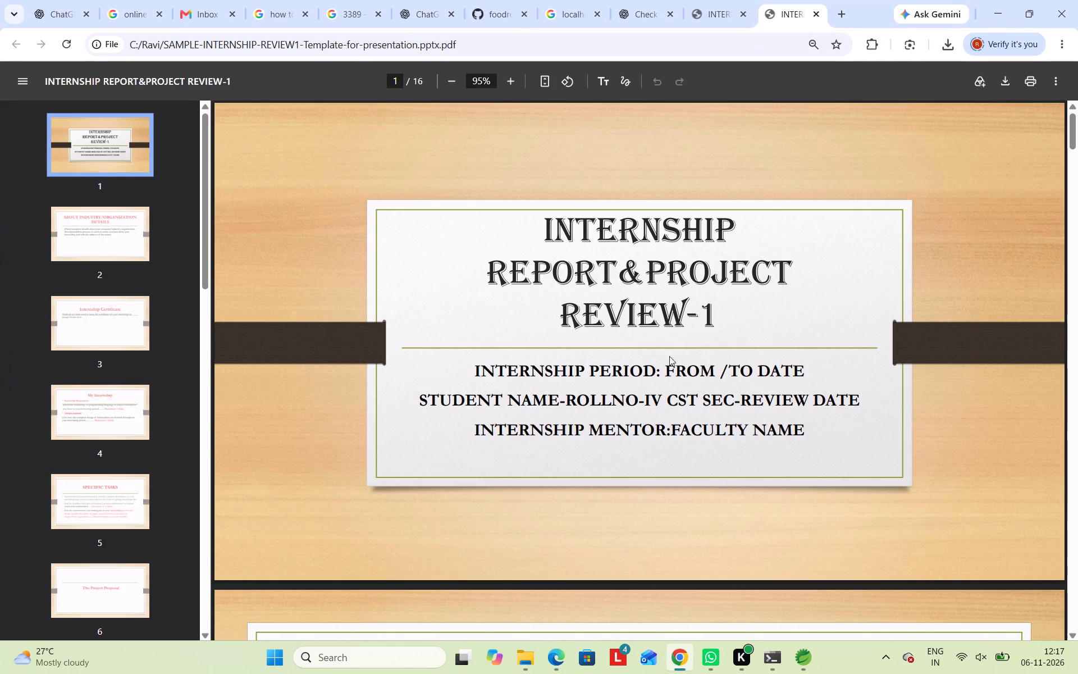
left_click(661, 368)
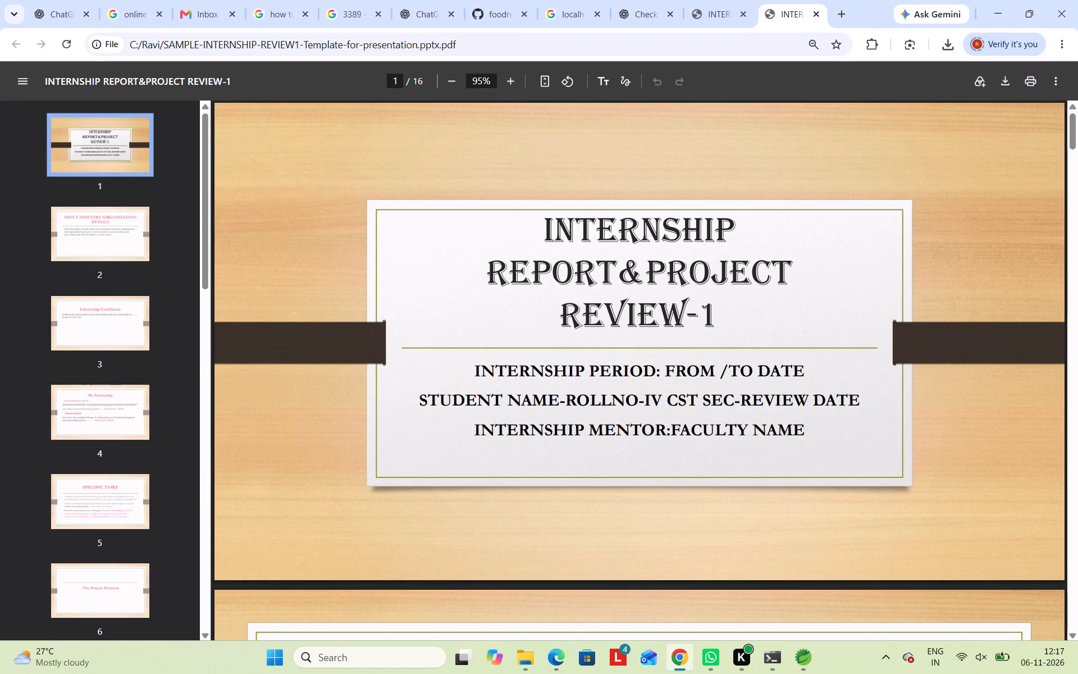
left_click(661, 368)
scroll(975, 536, "down", 4)
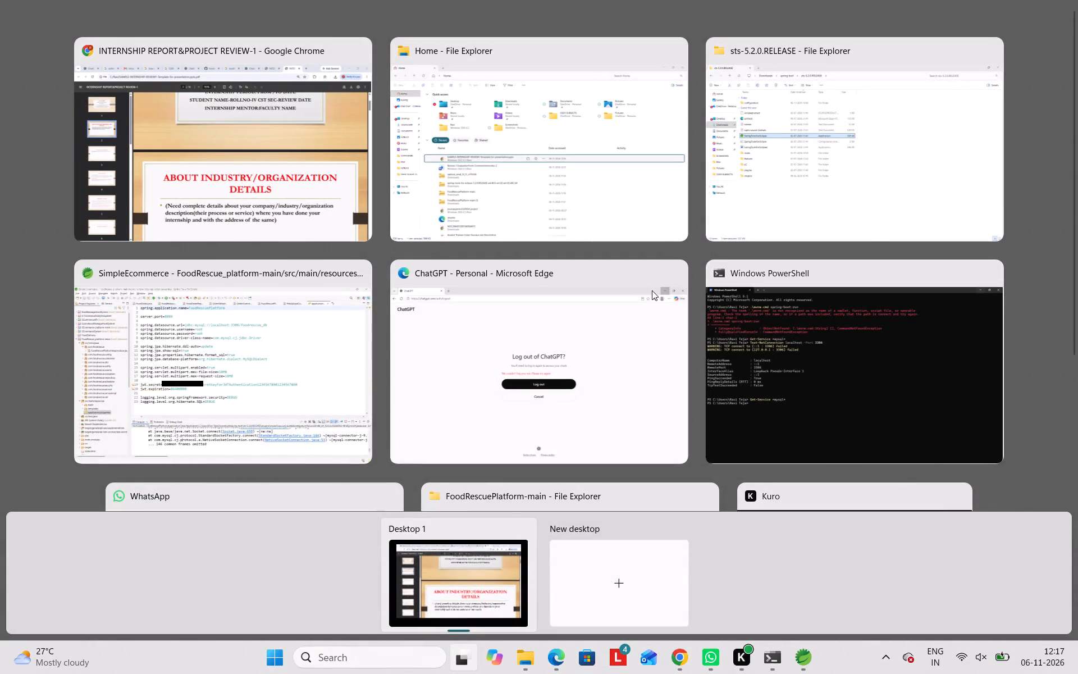
left_click(186, 136)
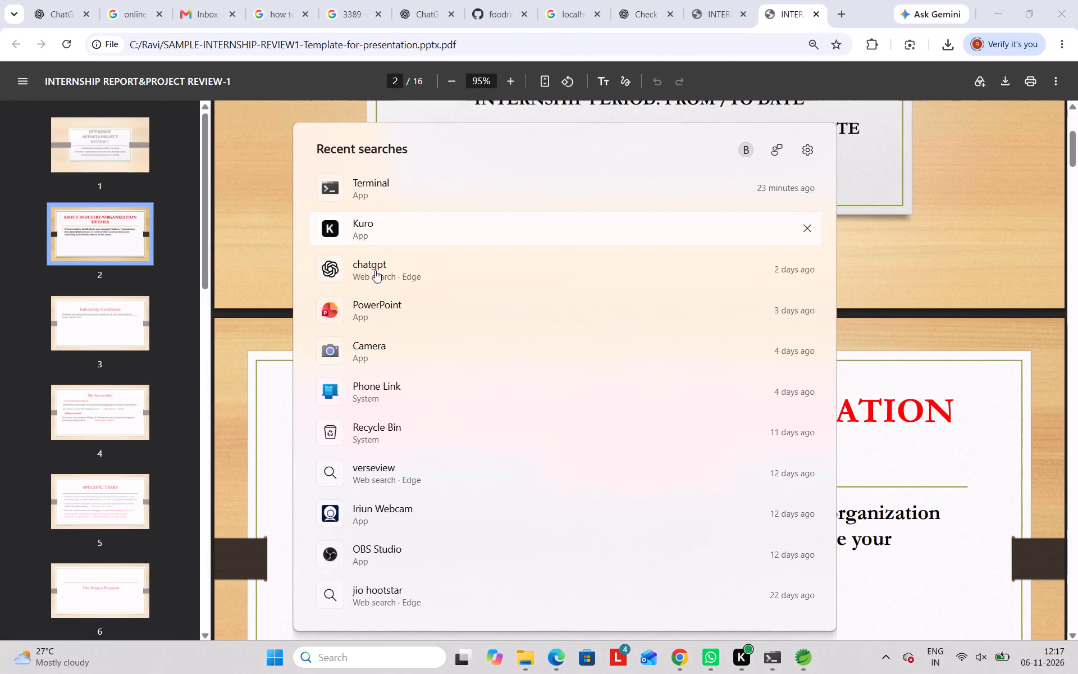
Launch PowerPoint from the recent Windows searches.
double_click(375, 298)
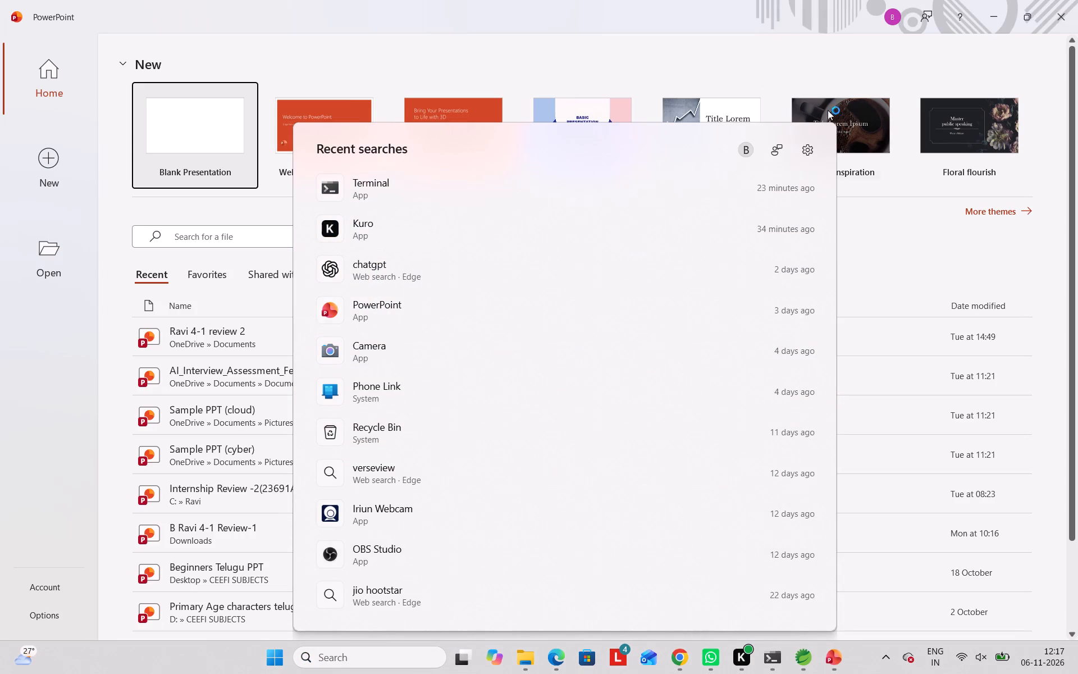
left_click(783, 63)
Bring up the file-open dialog for presentations stored on This PC.
left_click(57, 163)
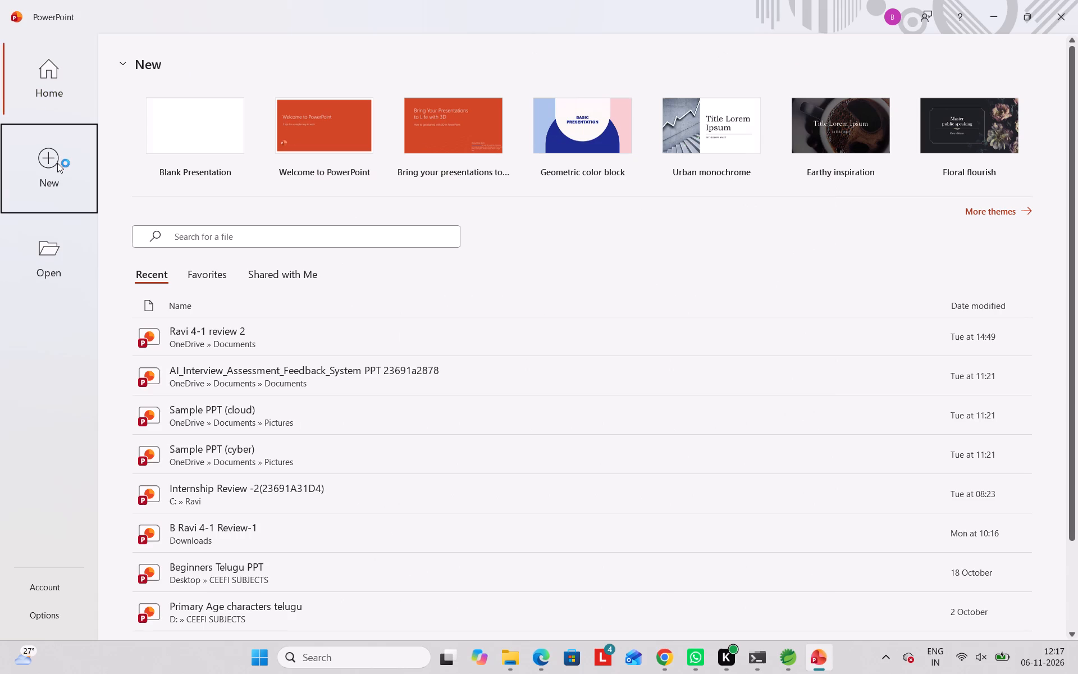
left_click(36, 69)
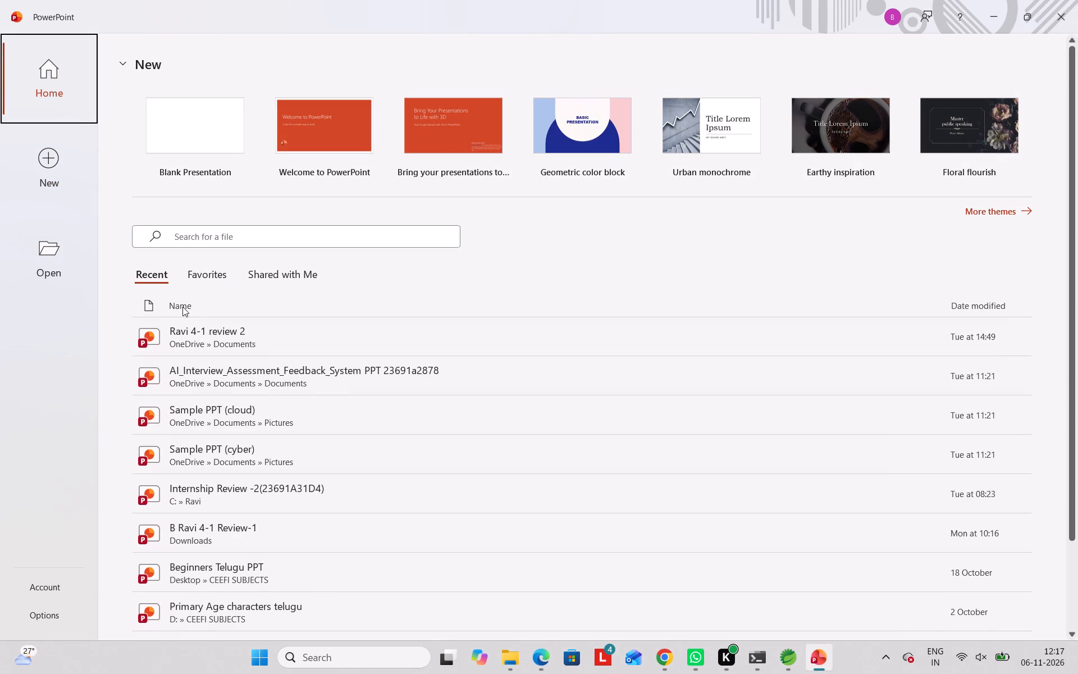
left_click(223, 255)
left_click(233, 228)
double_click(42, 244)
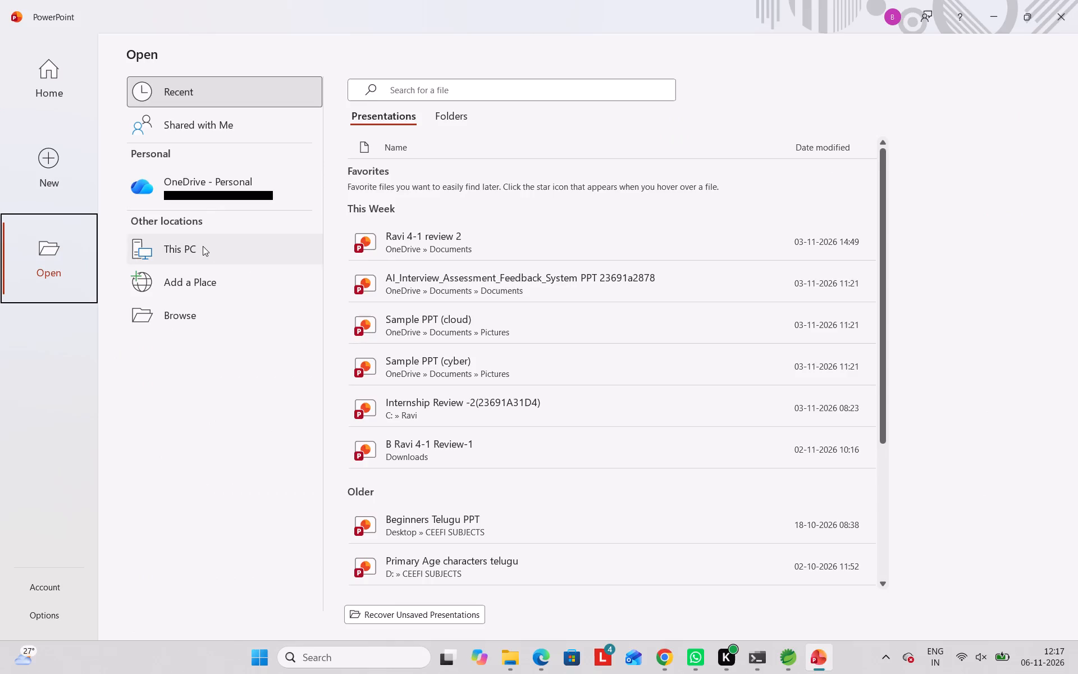
double_click(202, 247)
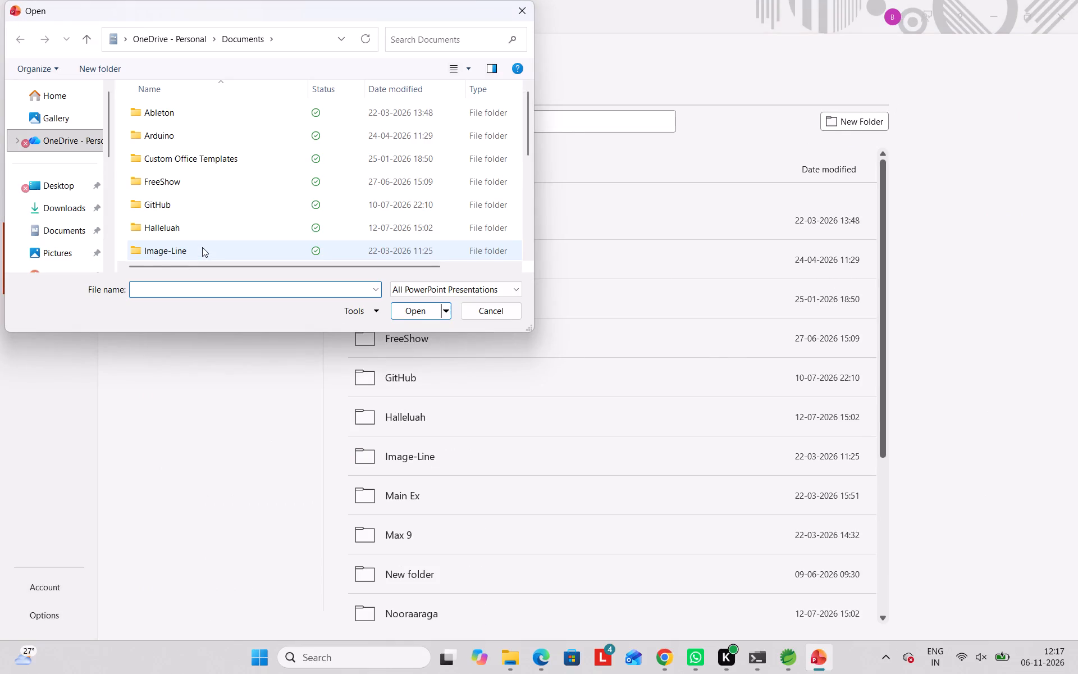
Look for the sample review template in the Desktop folder and among the Home location's folders and recent files.
left_click(81, 188)
left_click(65, 97)
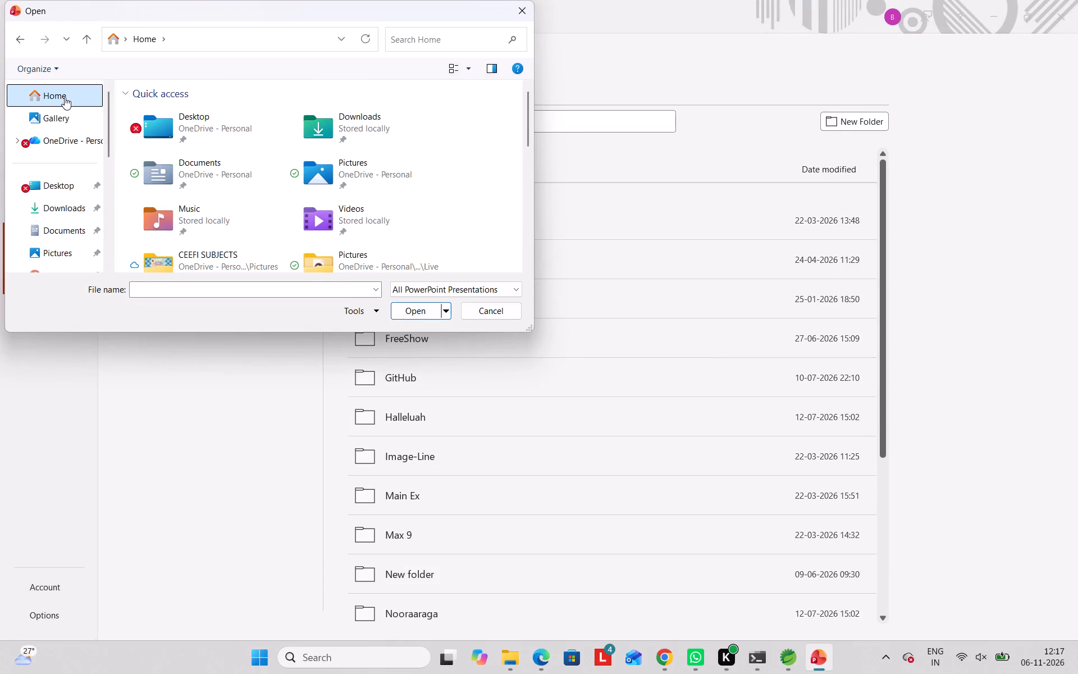
double_click(186, 137)
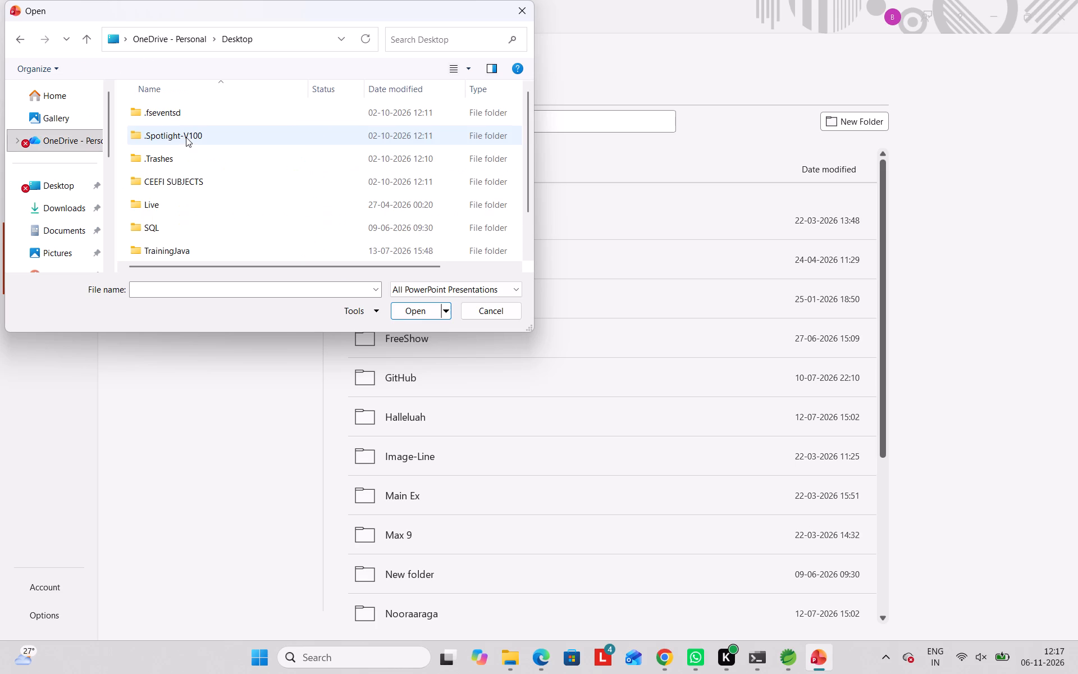
left_click(26, 37)
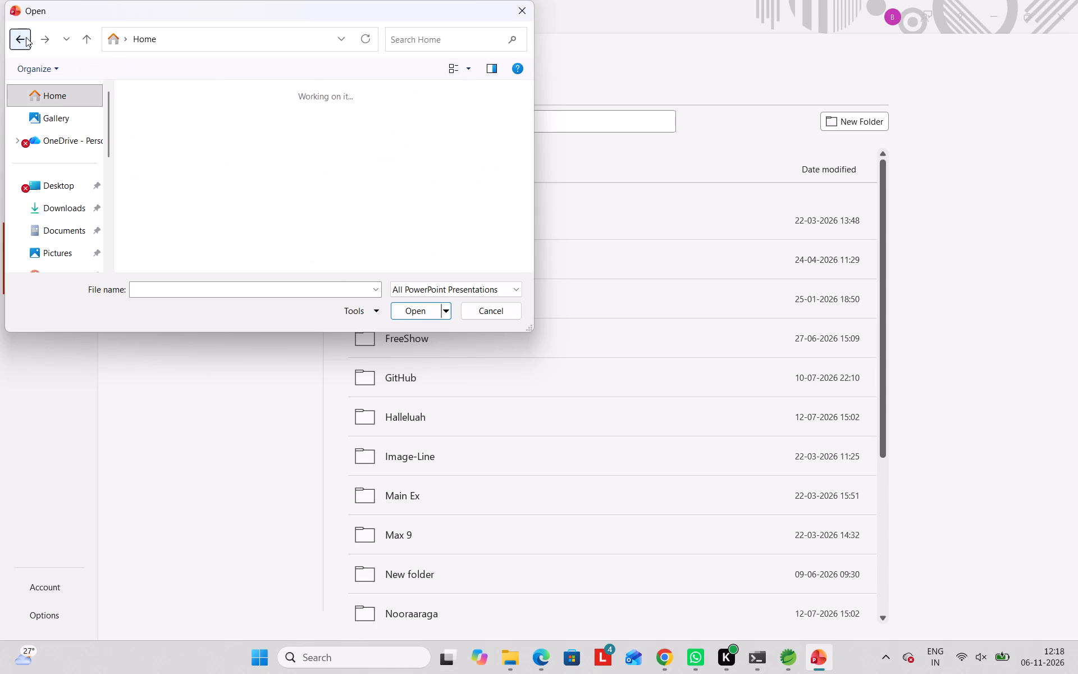
scroll(246, 217, "down", 1)
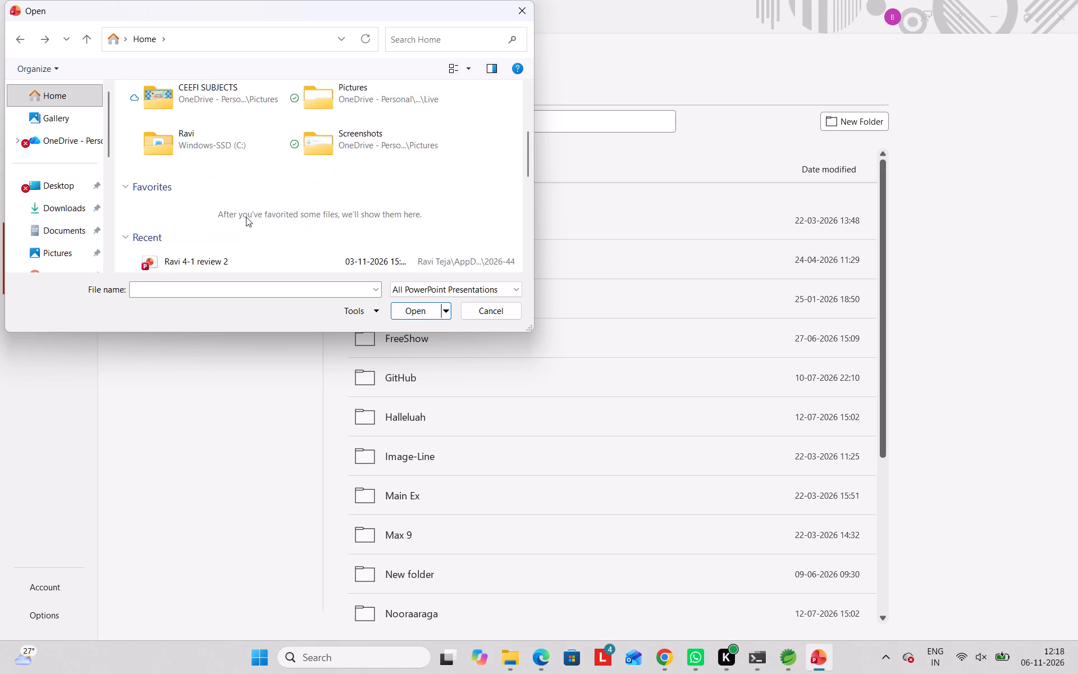
scroll(246, 217, "down", 1)
scroll(246, 217, "up", 4)
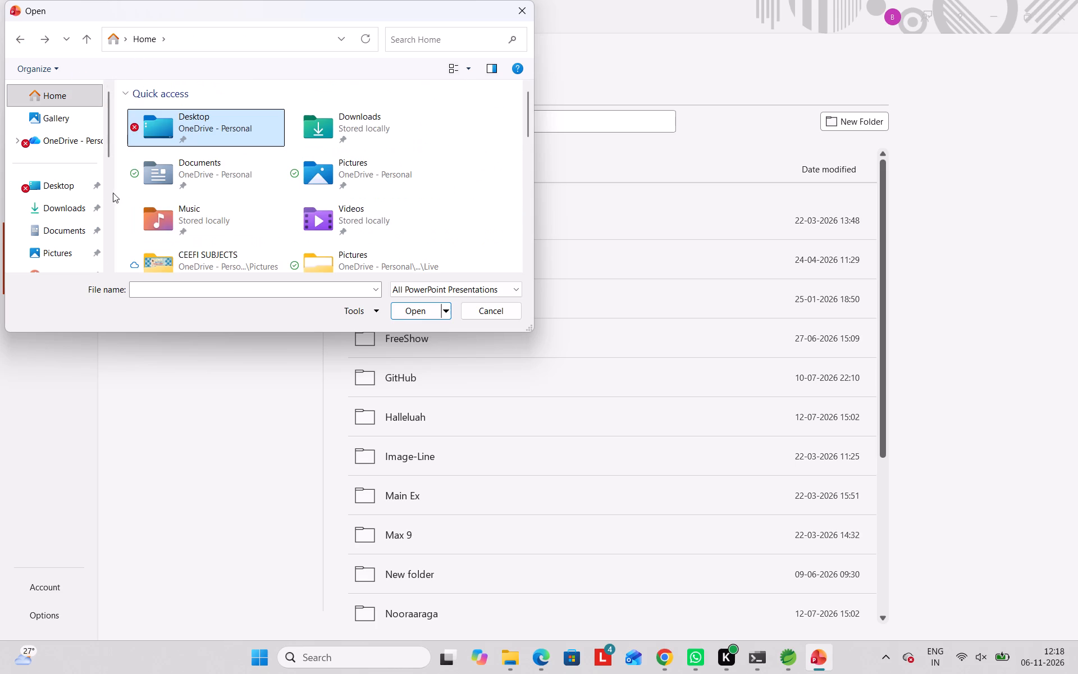
Look through the Downloads, Documents, Desktop, Pictures and Music folders for the sample review template.
left_click(60, 217)
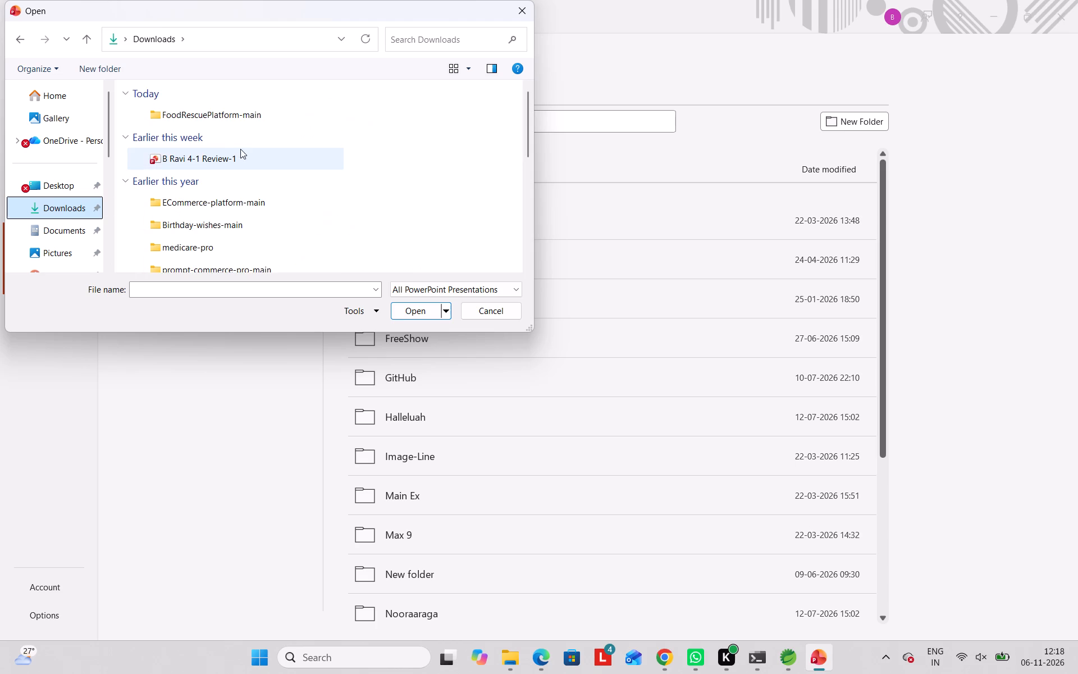
left_click(60, 222)
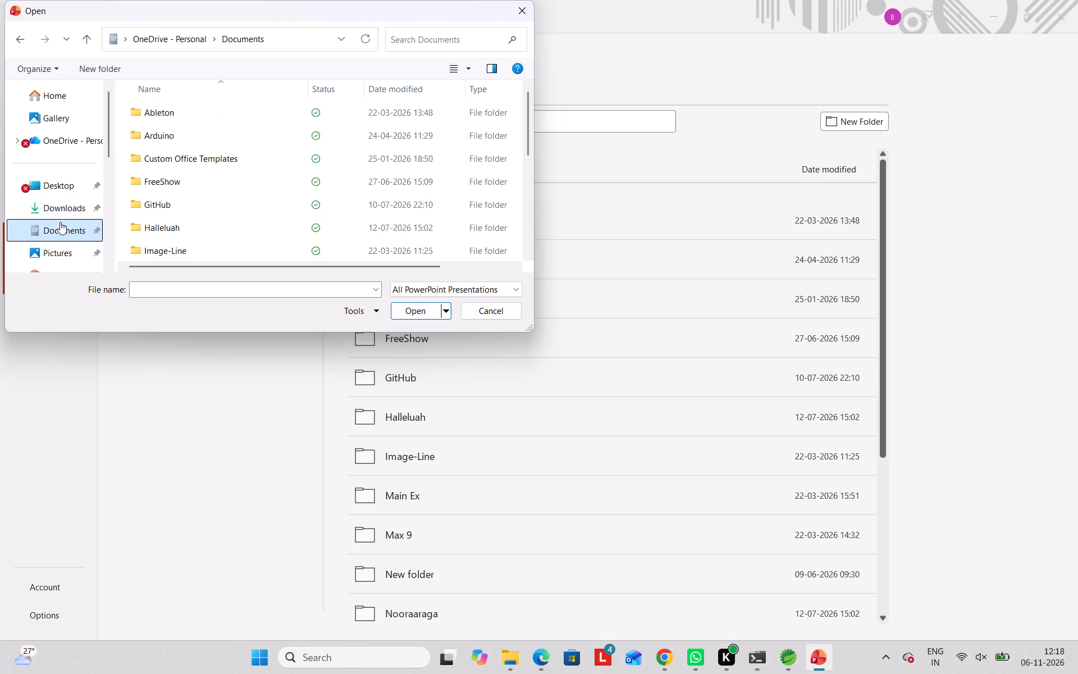
left_click(63, 189)
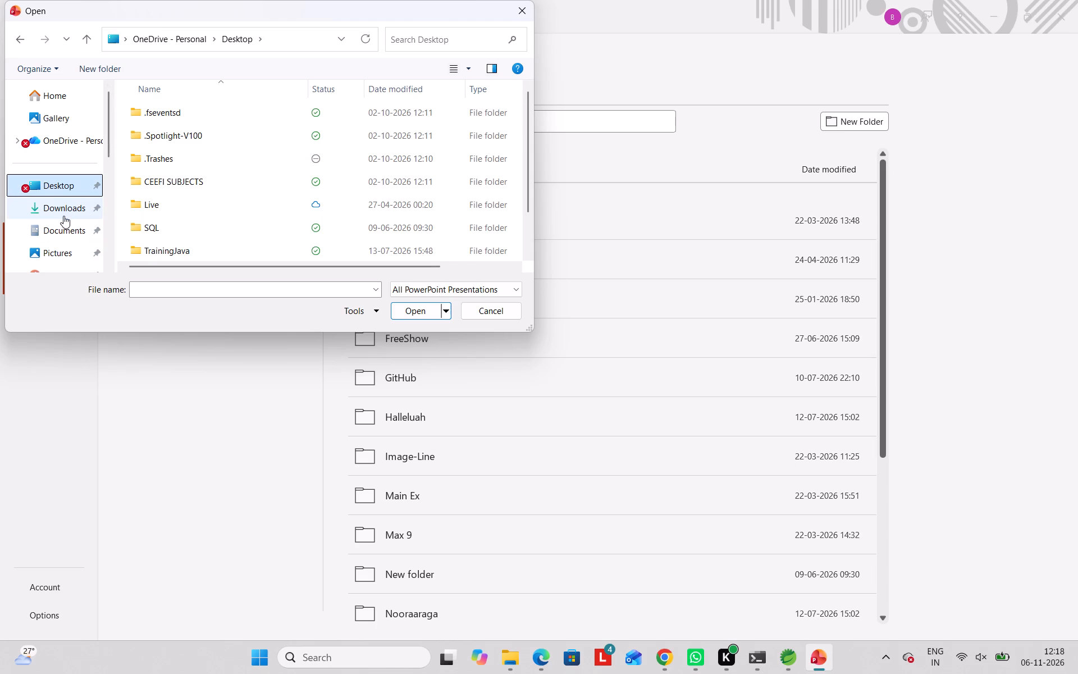
scroll(232, 204, "down", 4)
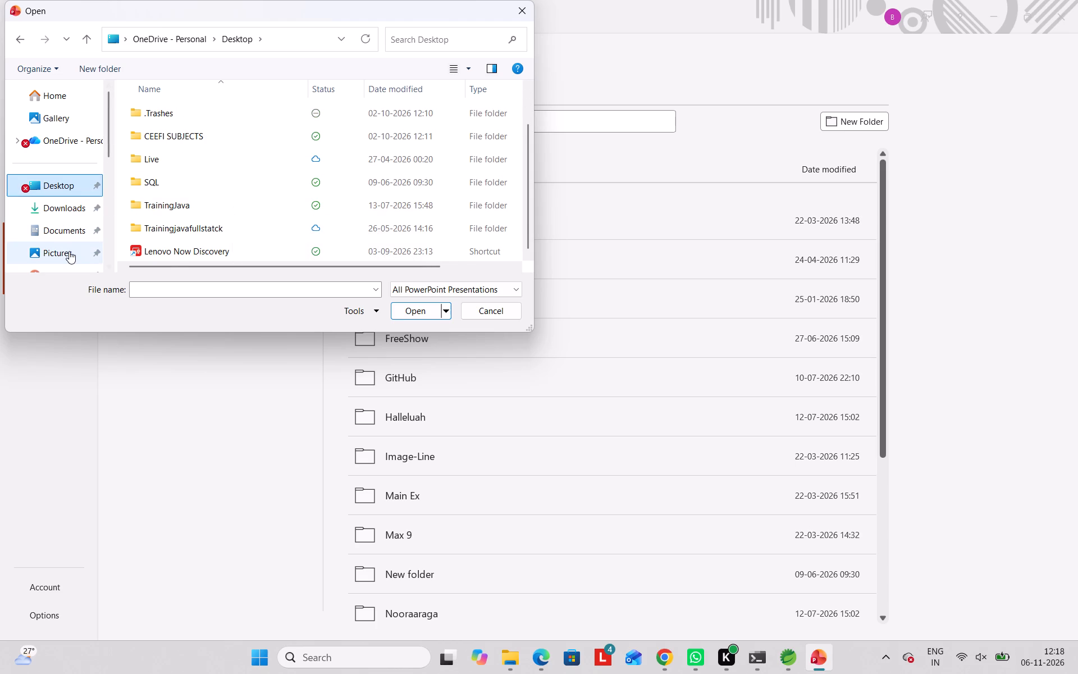
left_click(69, 251)
left_click(56, 241)
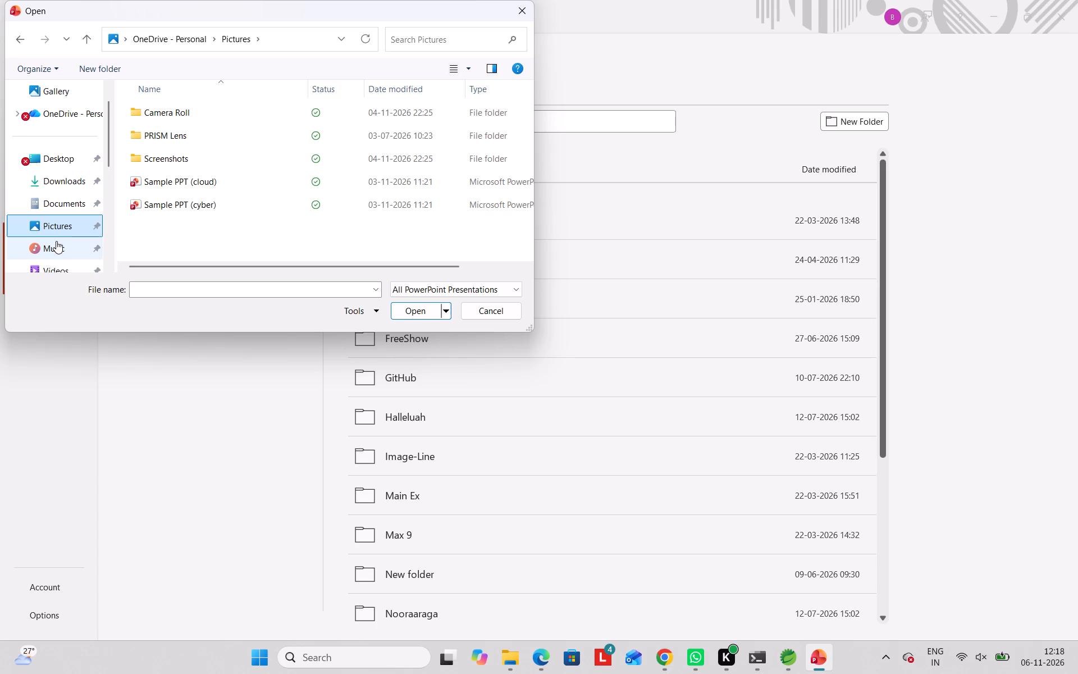
scroll(75, 113, "up", 6)
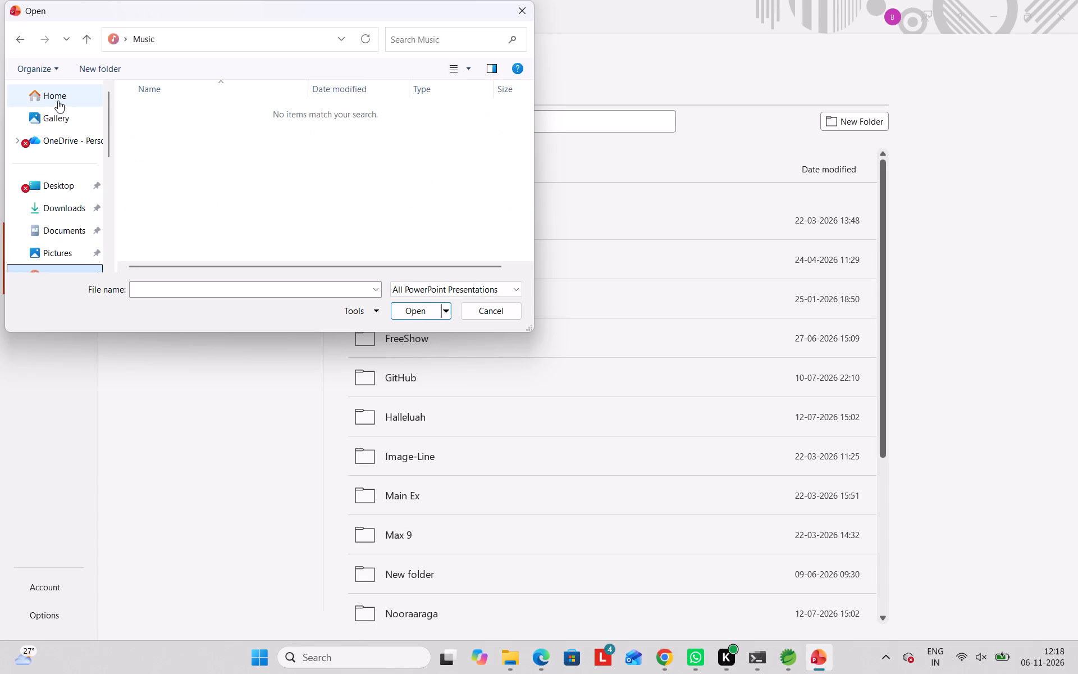
left_click(58, 101)
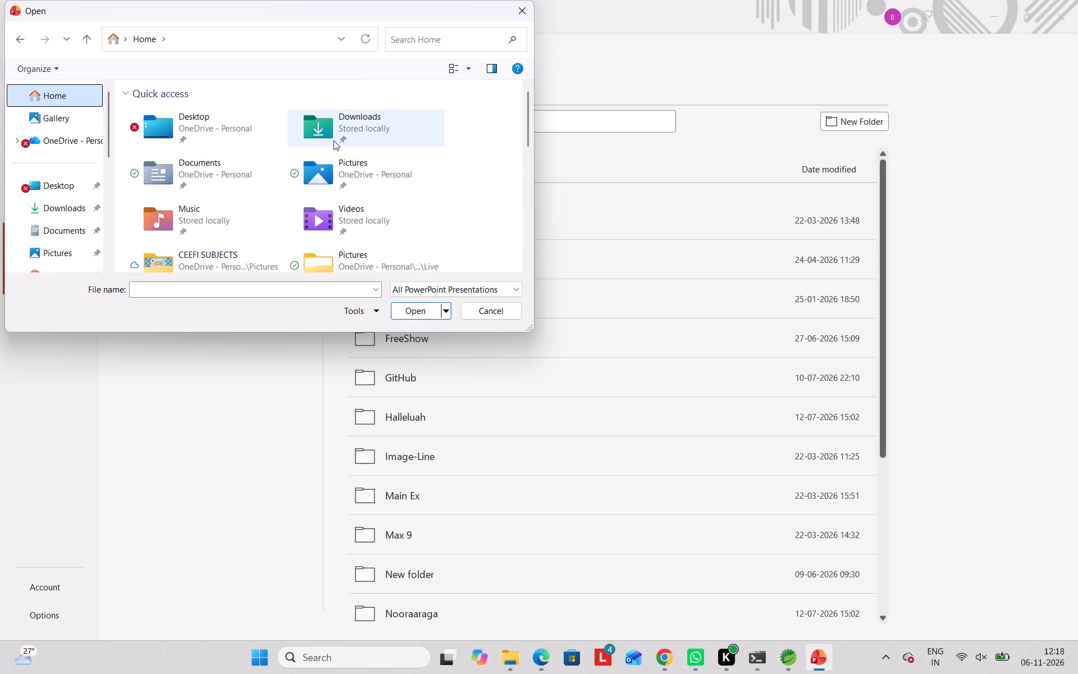
double_click(334, 140)
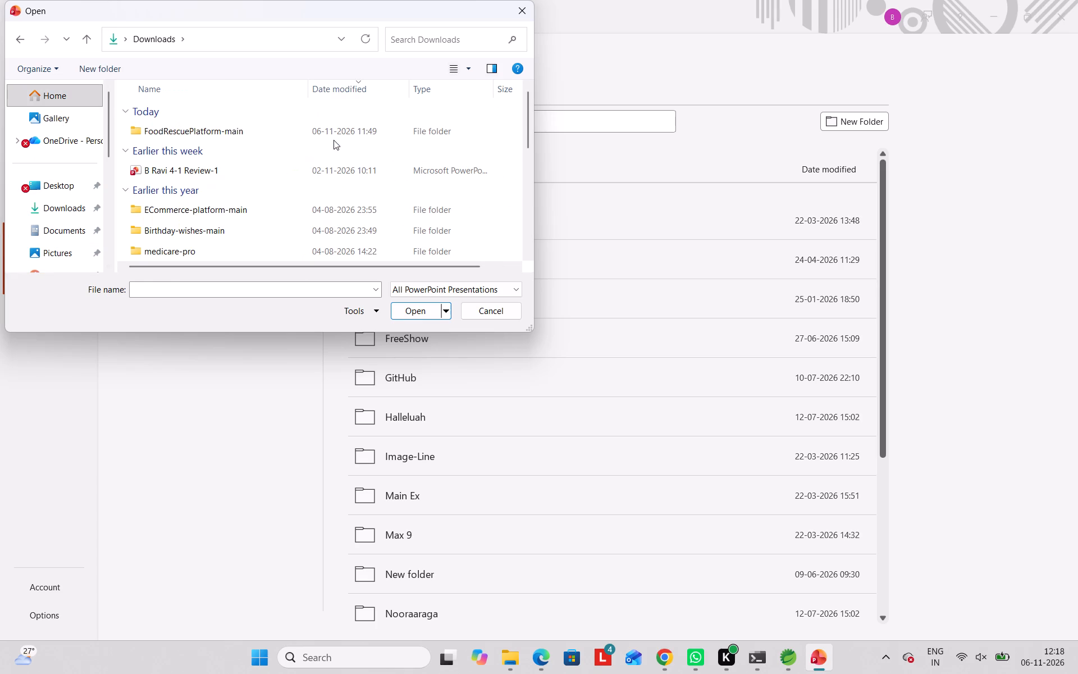
Search the Gallery location for "sample".
left_click(83, 123)
left_click(417, 40)
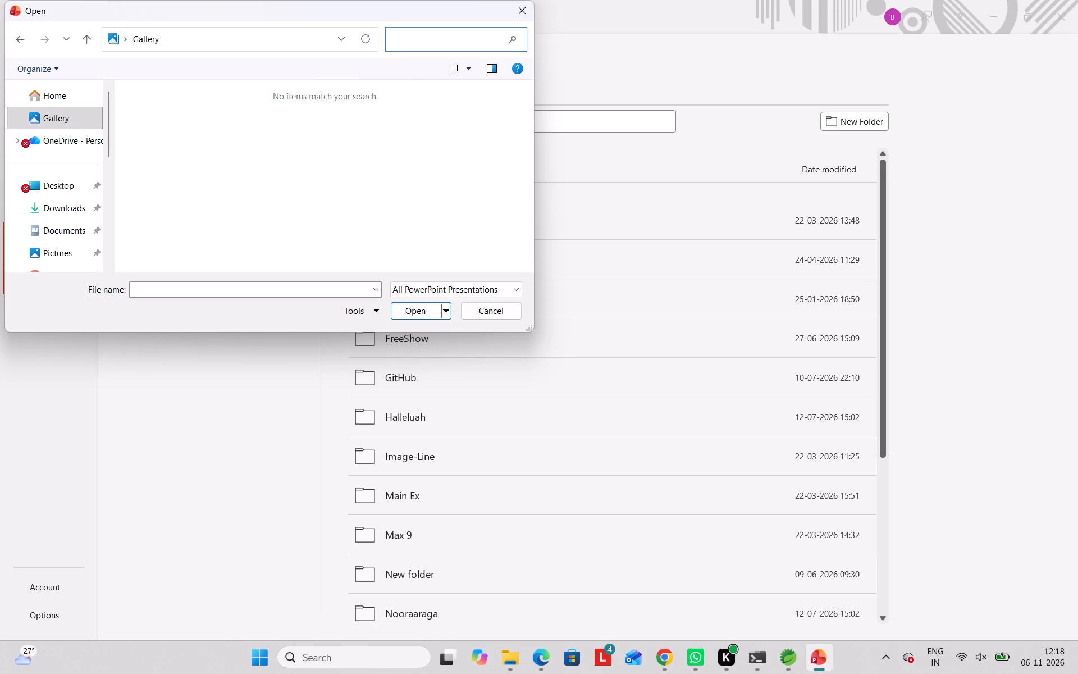
type("sa")
type("mple")
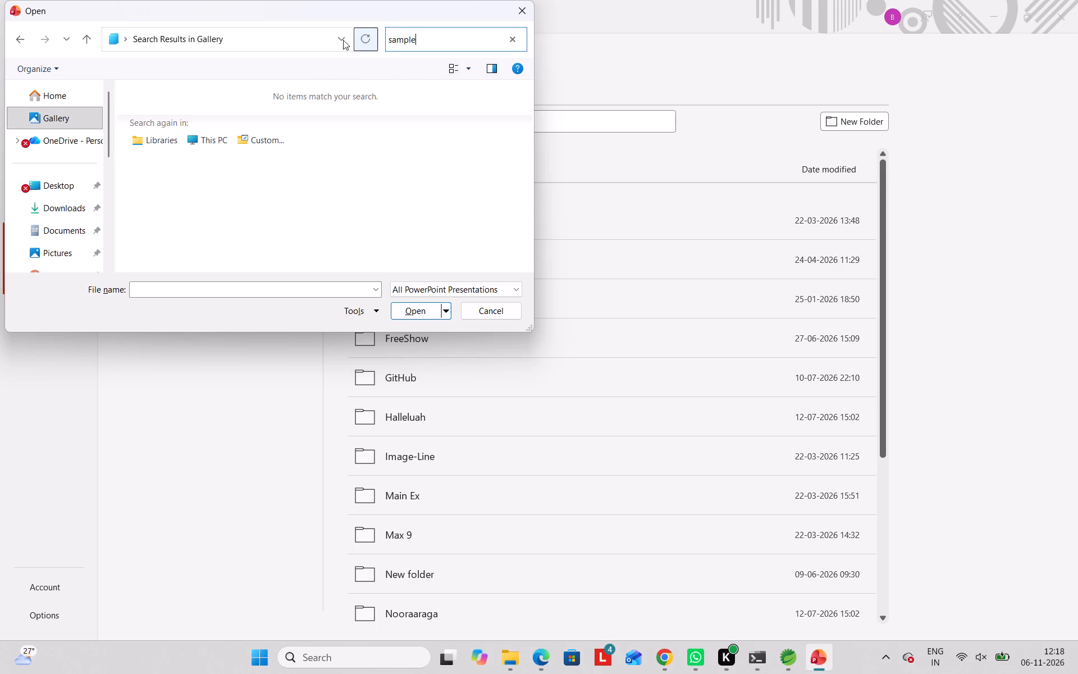
Return to the Home location and examine its recent presentations for the sample review template.
left_click(72, 84)
left_click(65, 99)
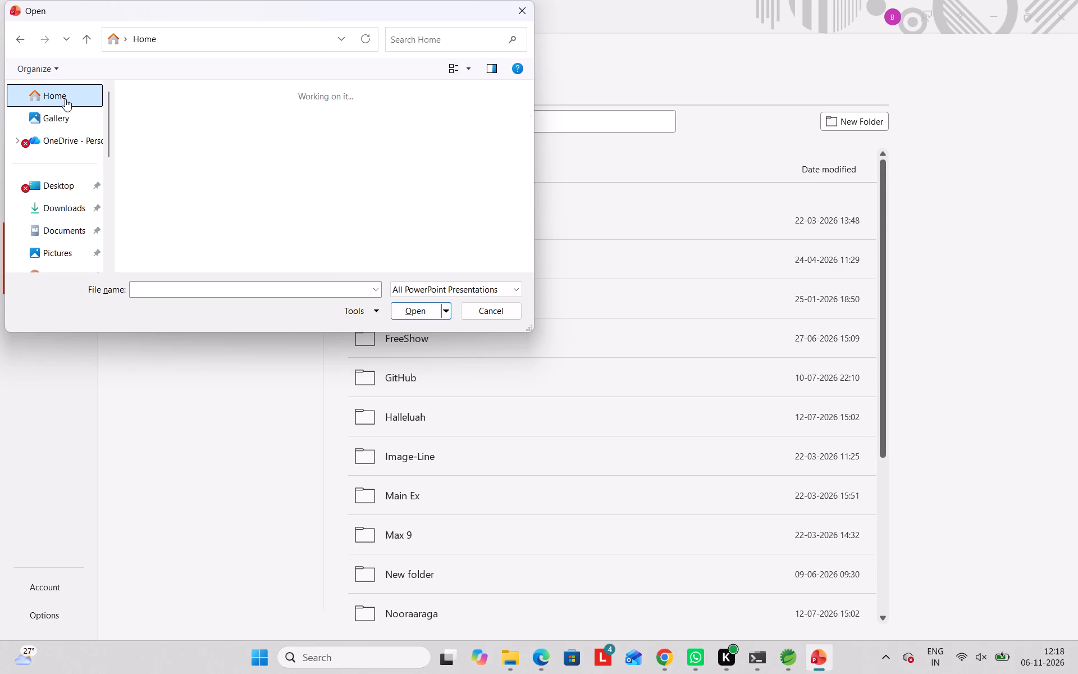
scroll(212, 162, "down", 1)
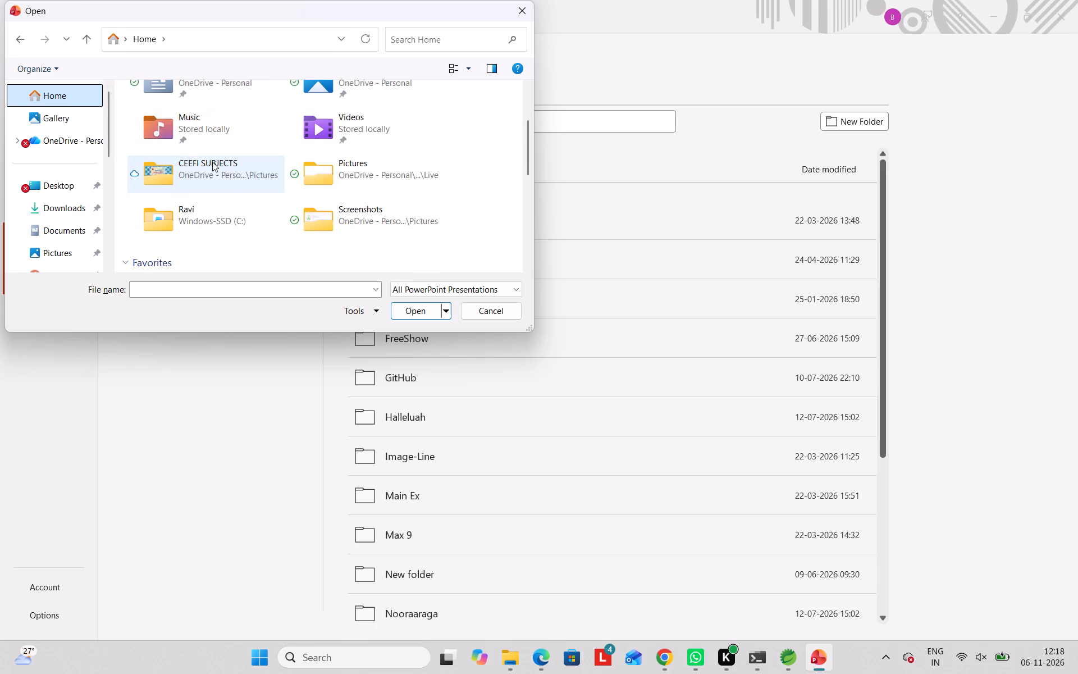
scroll(212, 162, "down", 2)
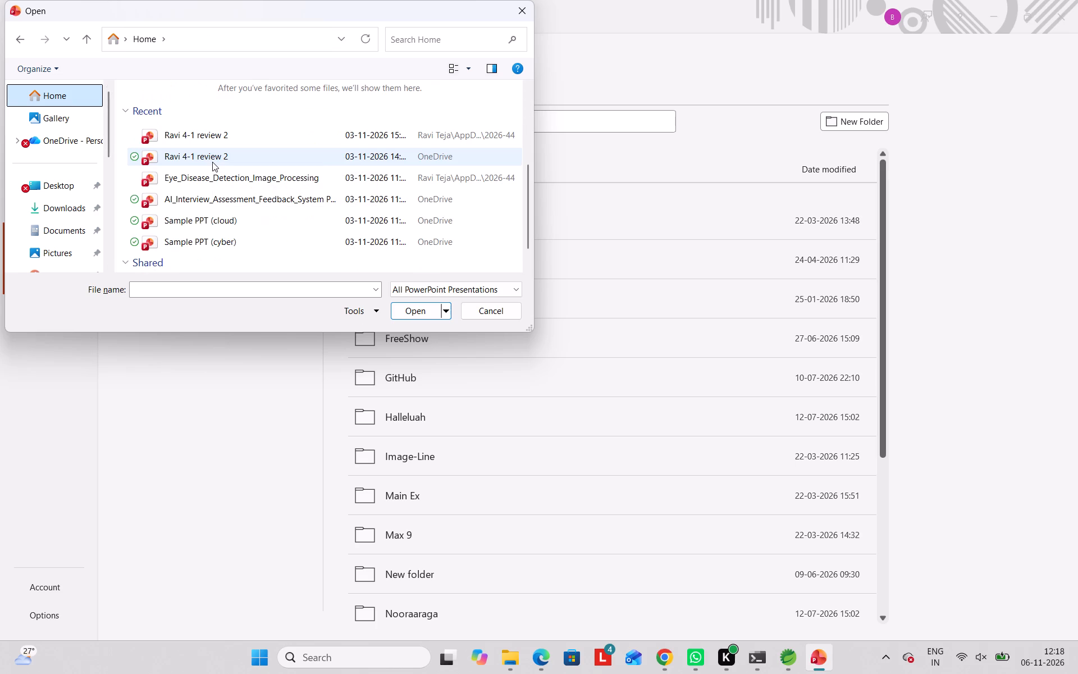
scroll(212, 162, "down", 2)
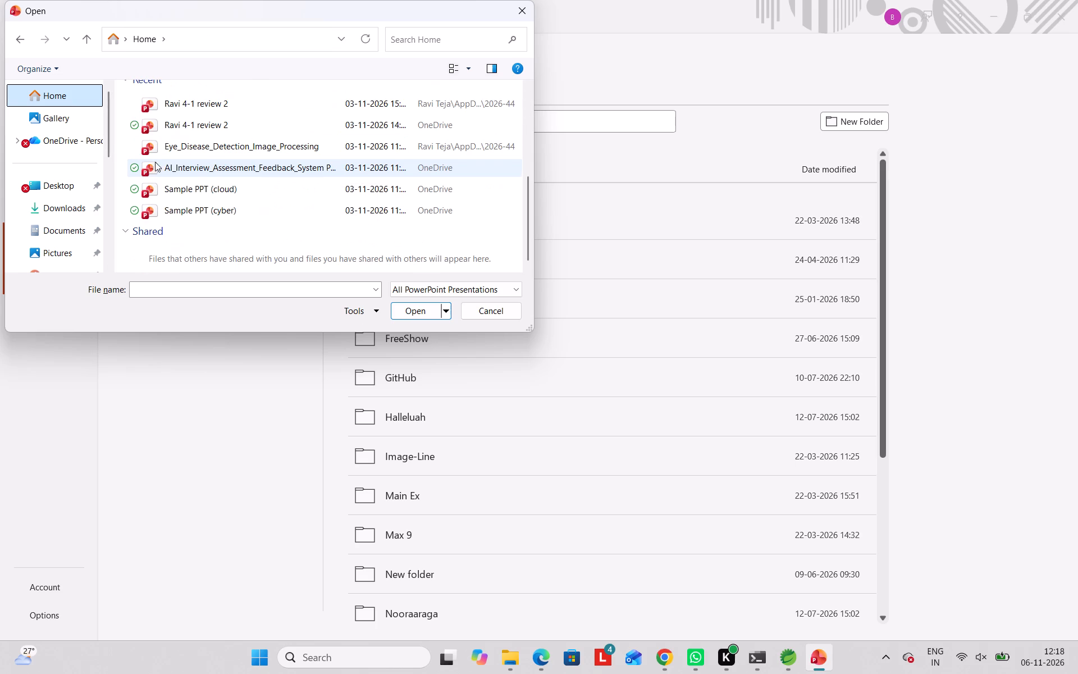
Check the OneDrive, Downloads and Documents folders for the sample review template.
left_click(75, 137)
scroll(214, 170, "down", 1)
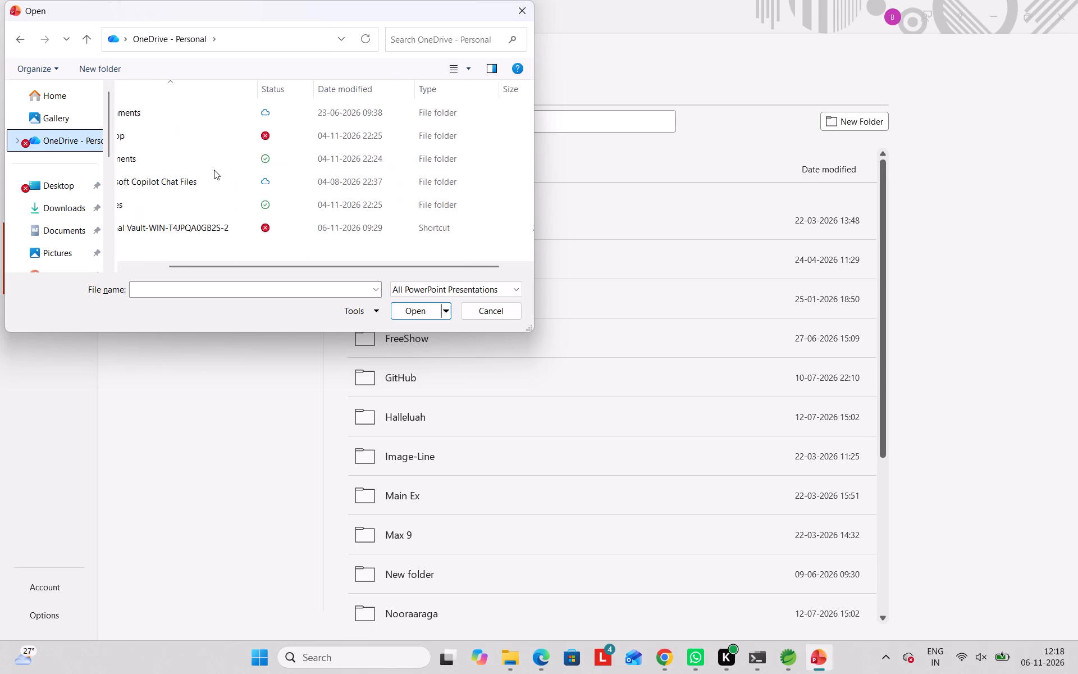
scroll(214, 170, "down", 1)
scroll(214, 170, "right", 1)
left_click(38, 190)
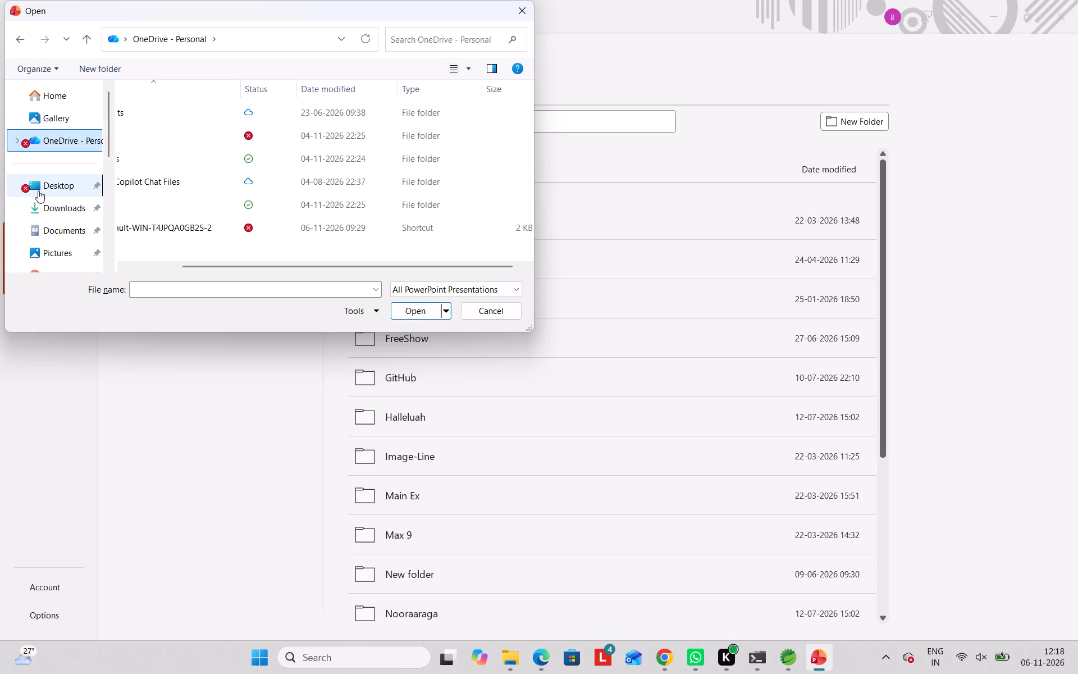
left_click(74, 215)
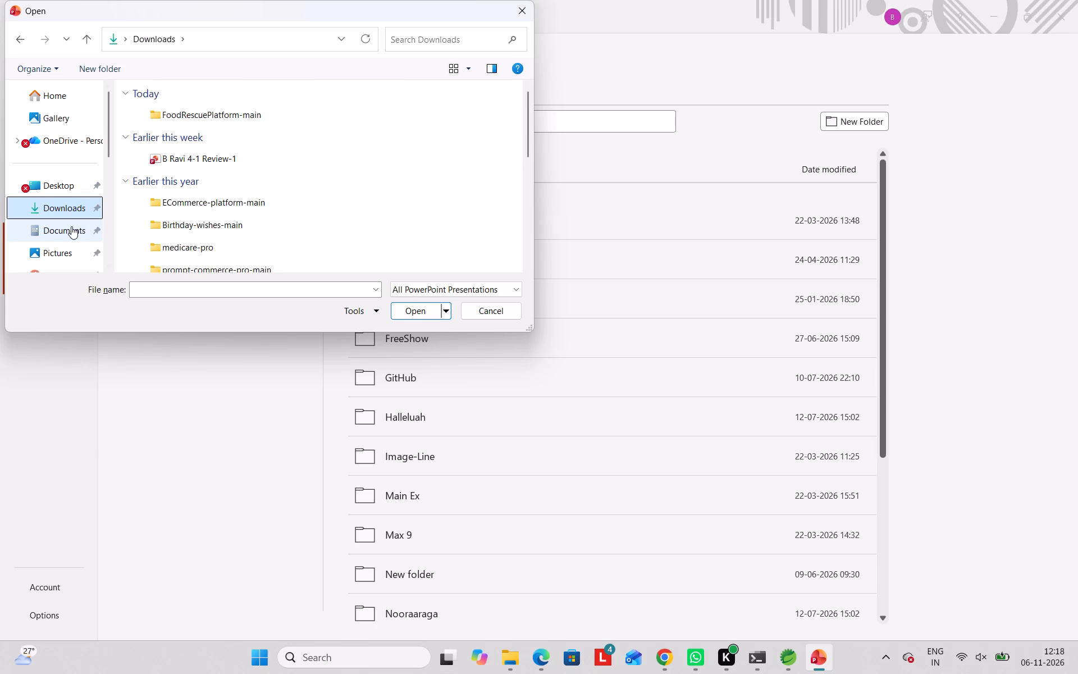
left_click(71, 226)
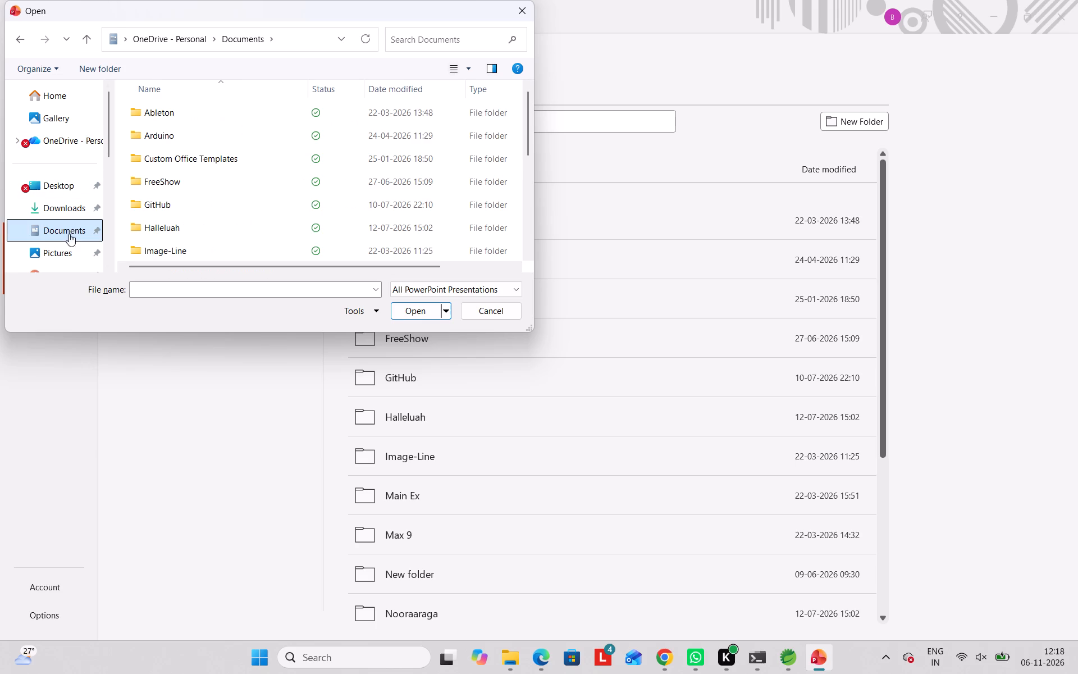
Check the Screenshots folder, Network and the Windows-SSD (C:) drive for the template, and dismiss the file-open dialog.
scroll(68, 240, "down", 1)
left_click(67, 107)
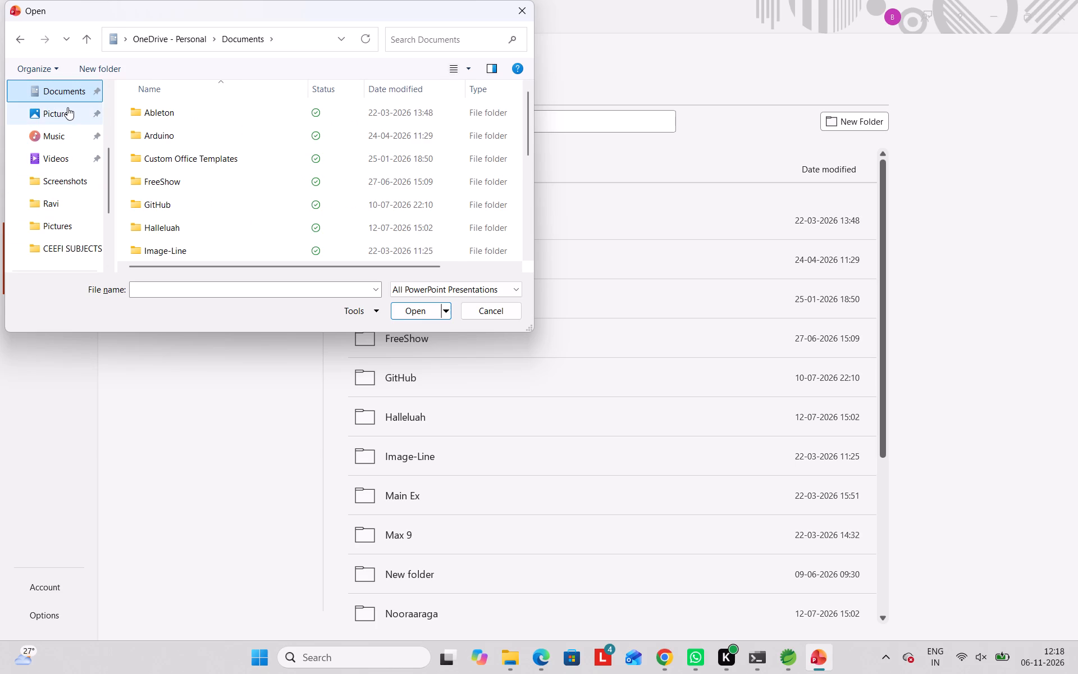
left_click(58, 183)
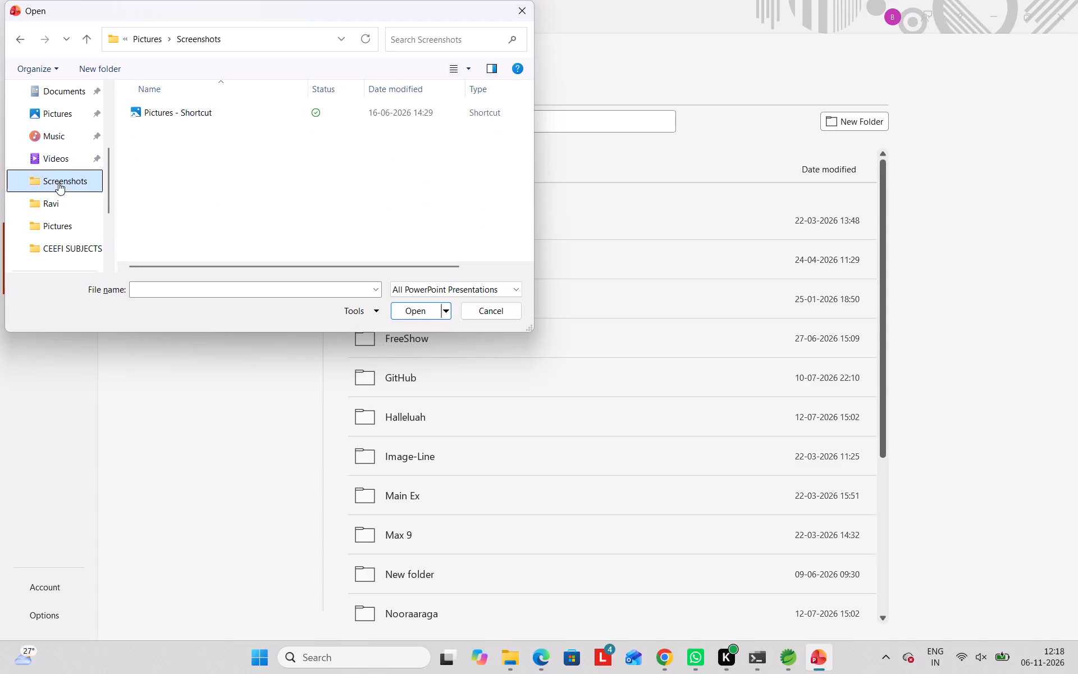
scroll(58, 183, "down", 1)
left_click(53, 197)
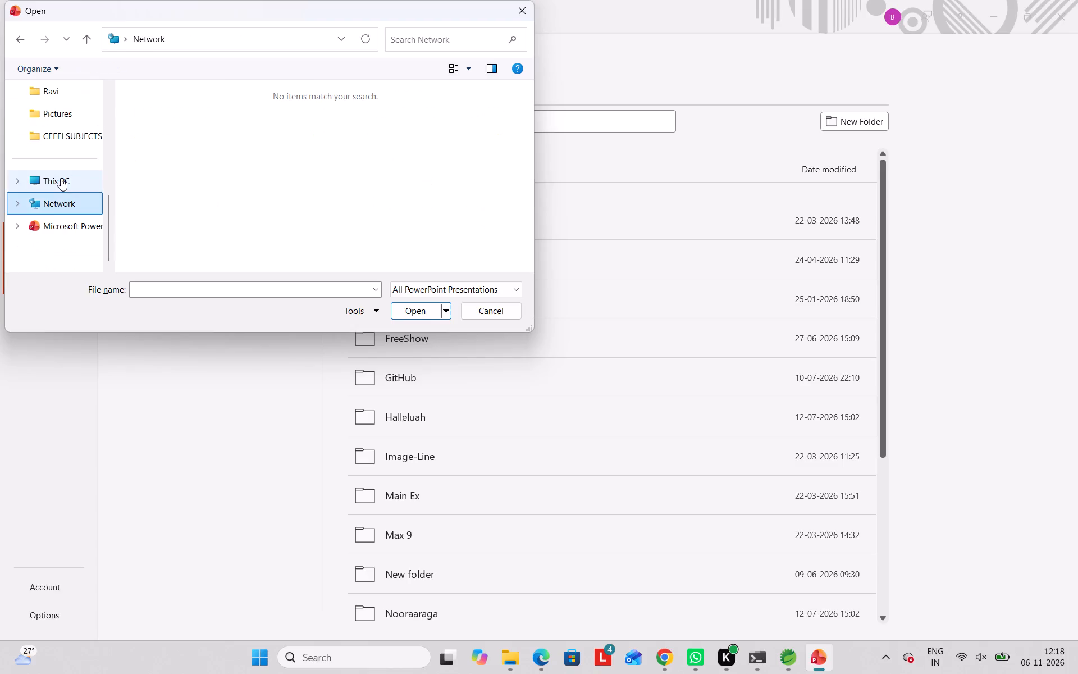
left_click(61, 178)
double_click(212, 120)
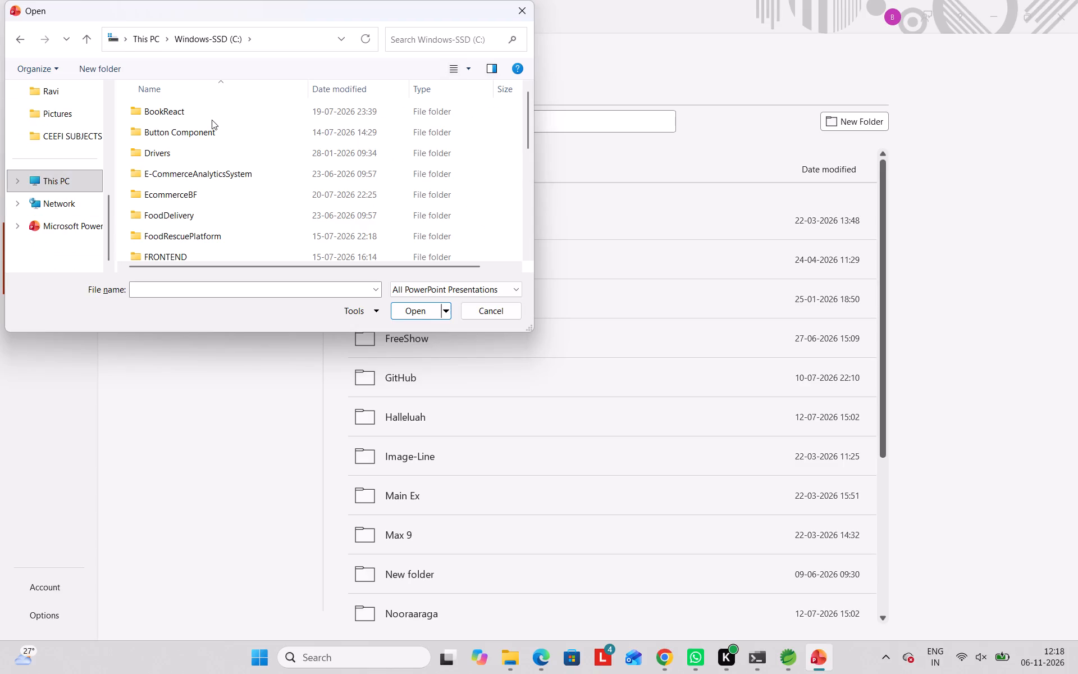
scroll(212, 120, "down", 3)
left_click(530, 8)
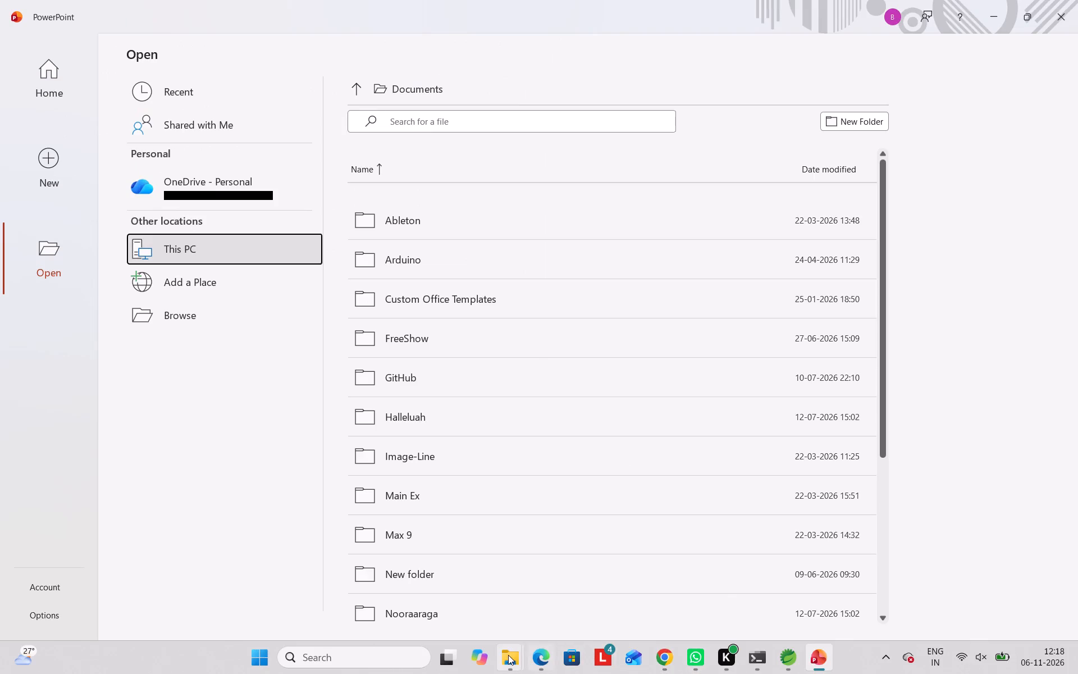
Switch to File Explorer and open the Documents folder.
left_click(508, 655)
left_click(627, 577)
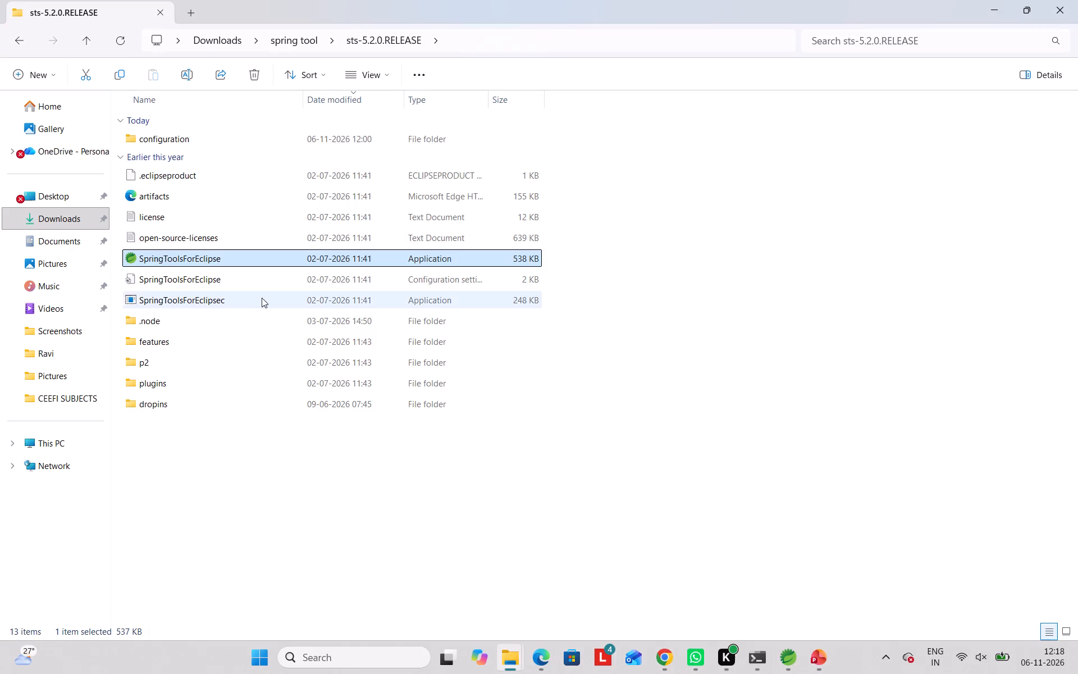
left_click(80, 241)
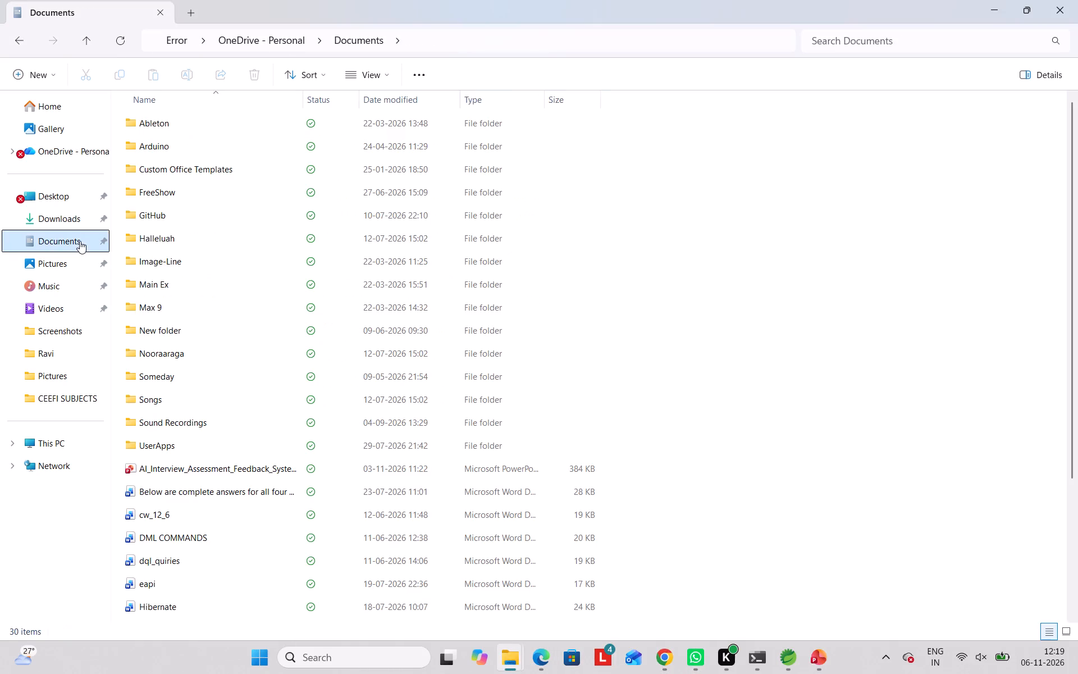
Return to File Explorer's Home location and open the recent Review-1-EvaluationForm-Summerintermship-2 document.
left_click(66, 102)
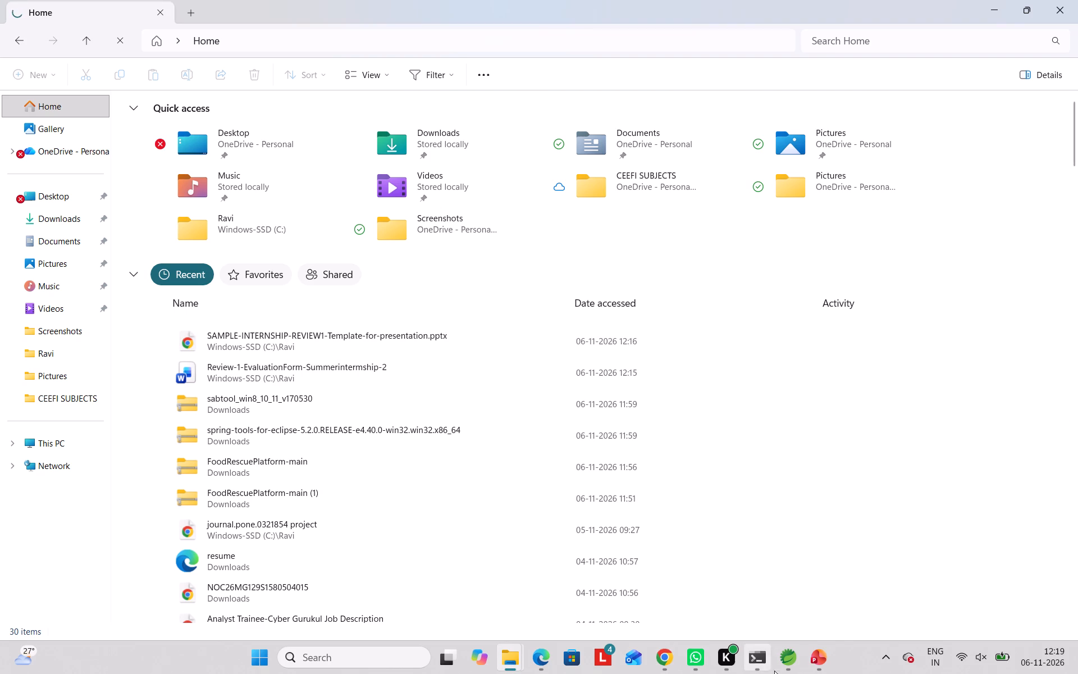
left_click(811, 670)
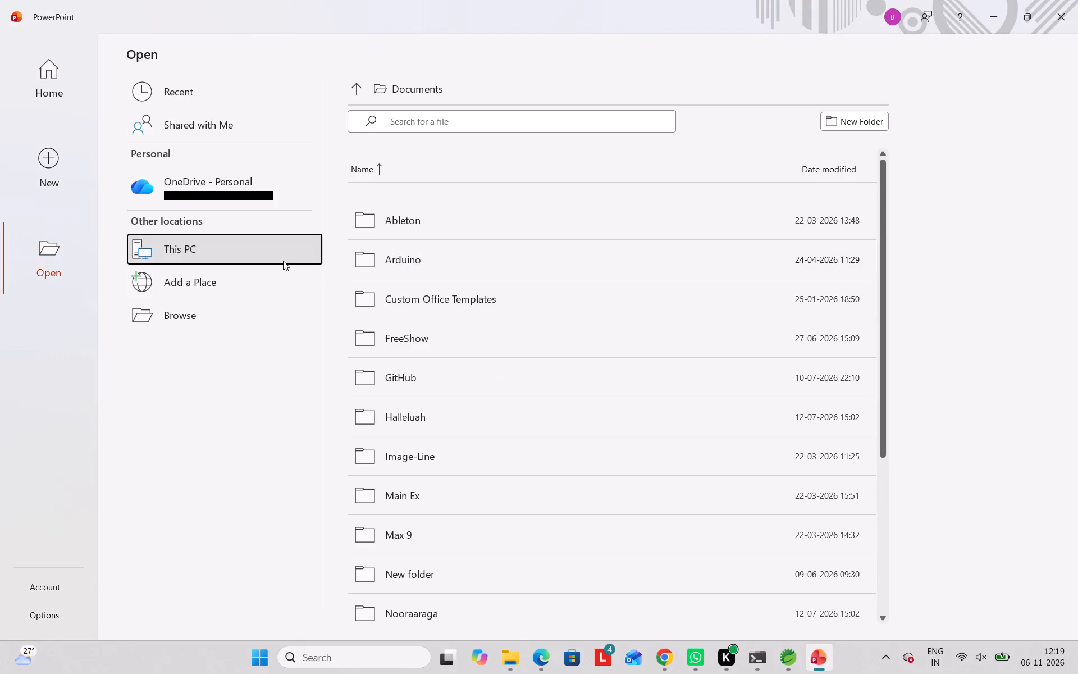
scroll(283, 261, "left", 4)
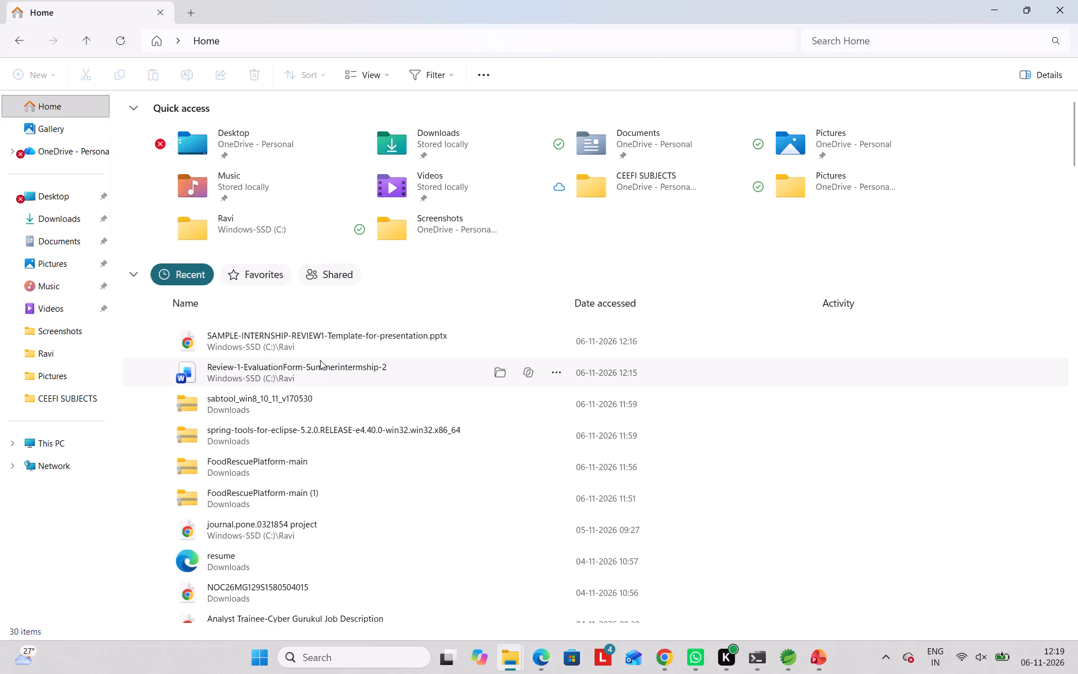
double_click(285, 361)
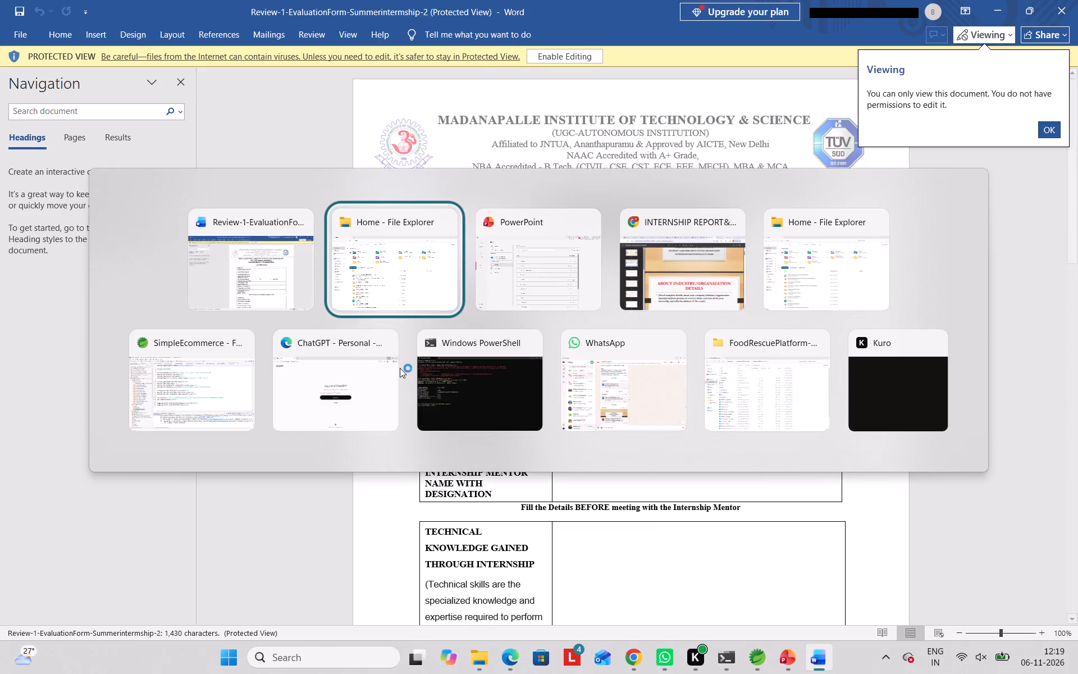
Open SAMPLE-INTERNSHIP-REVIEW1-Template-for-presentation.pptx from the recent files and look through its slides and the viewer's options.
double_click(324, 365)
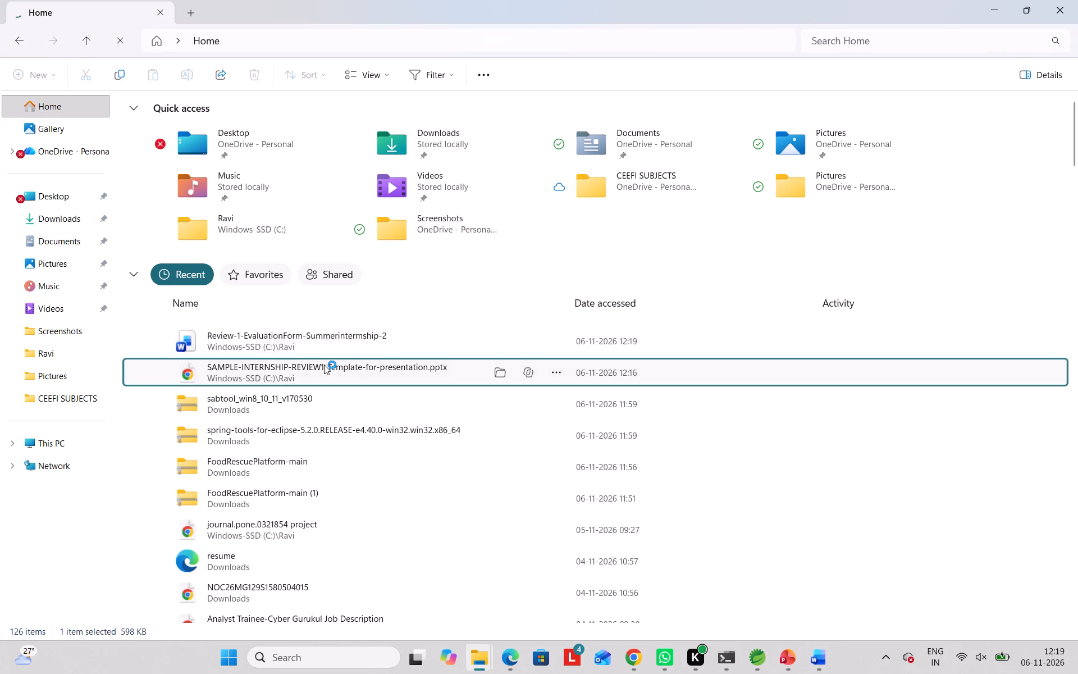
scroll(563, 538, "down", 13)
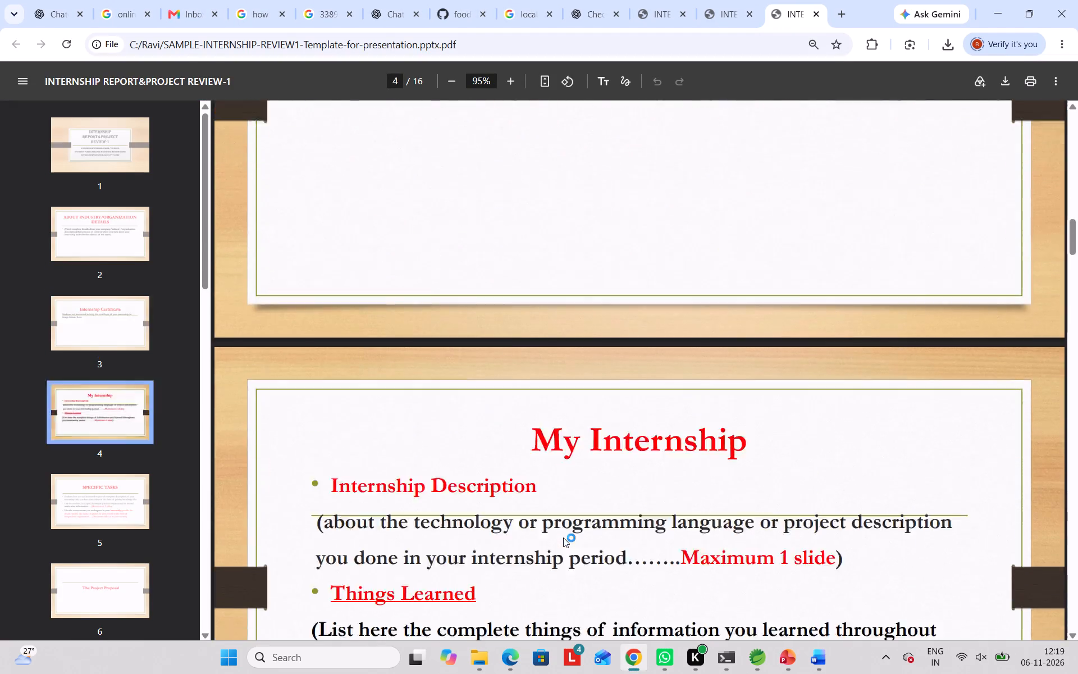
scroll(563, 538, "down", 17)
scroll(563, 538, "down", 8)
scroll(563, 538, "up", 11)
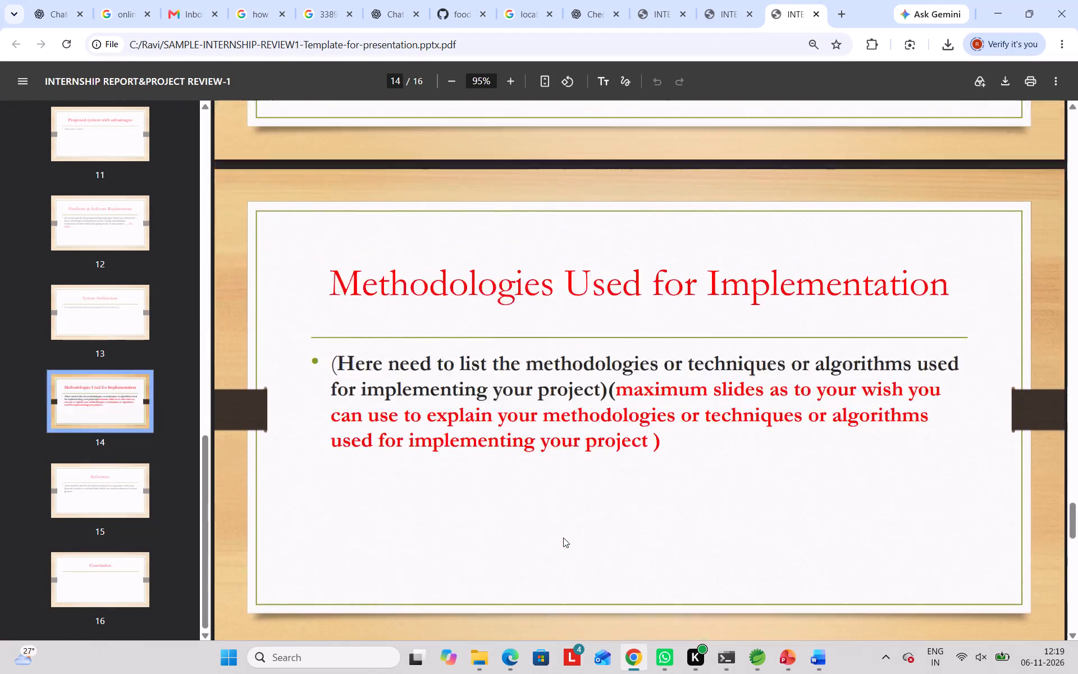
scroll(563, 538, "up", 9)
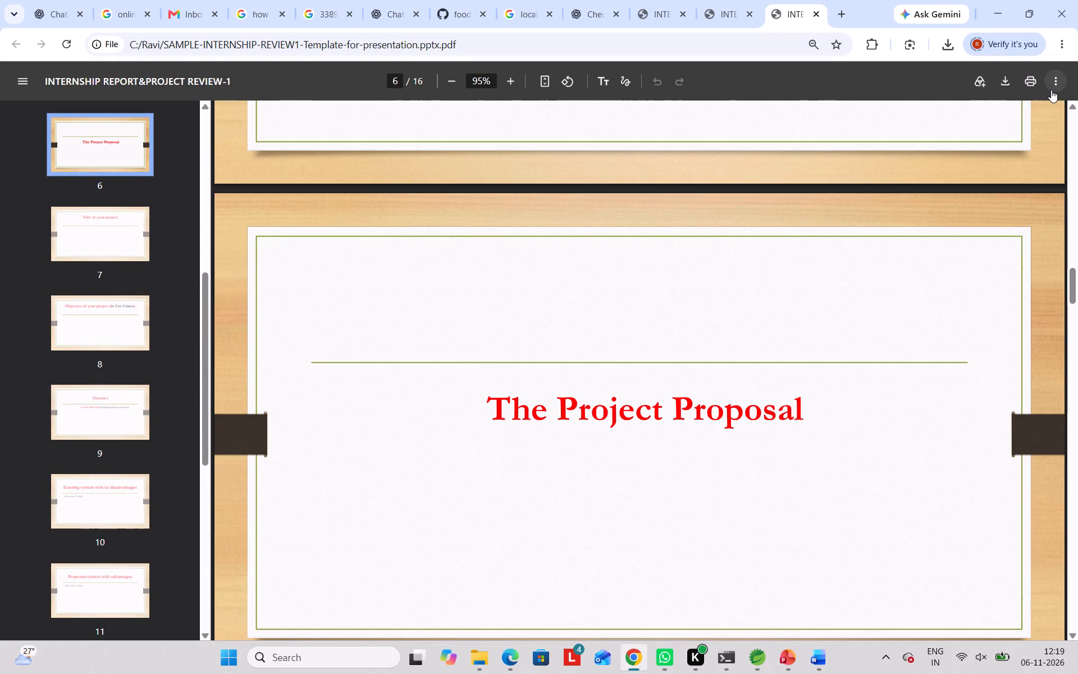
left_click(1051, 90)
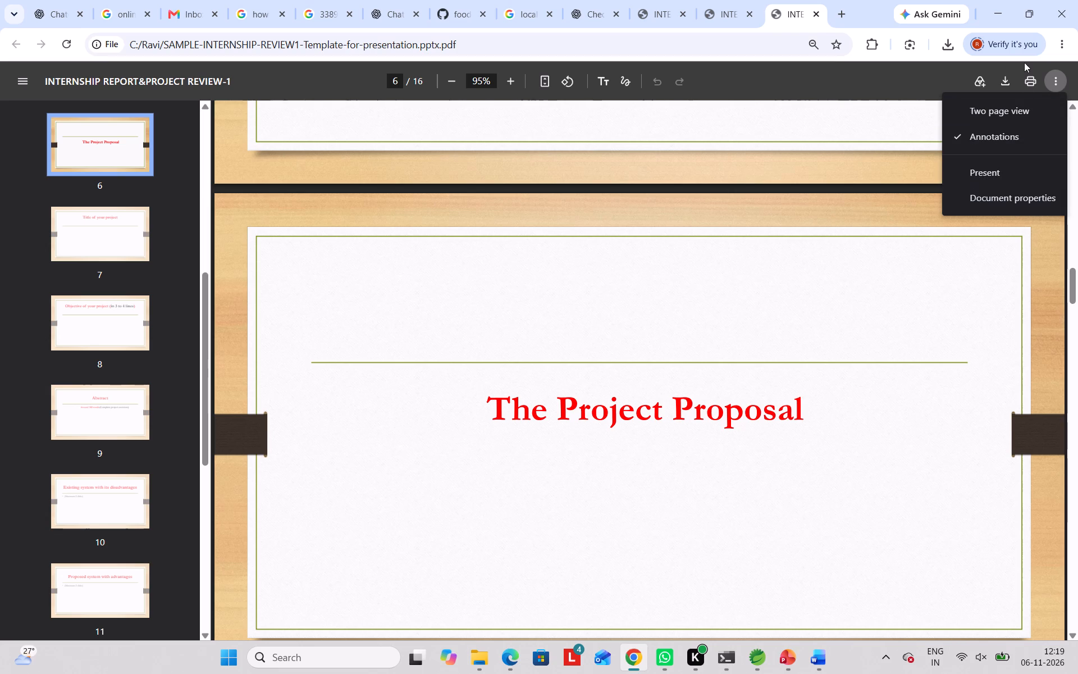
left_click(999, 81)
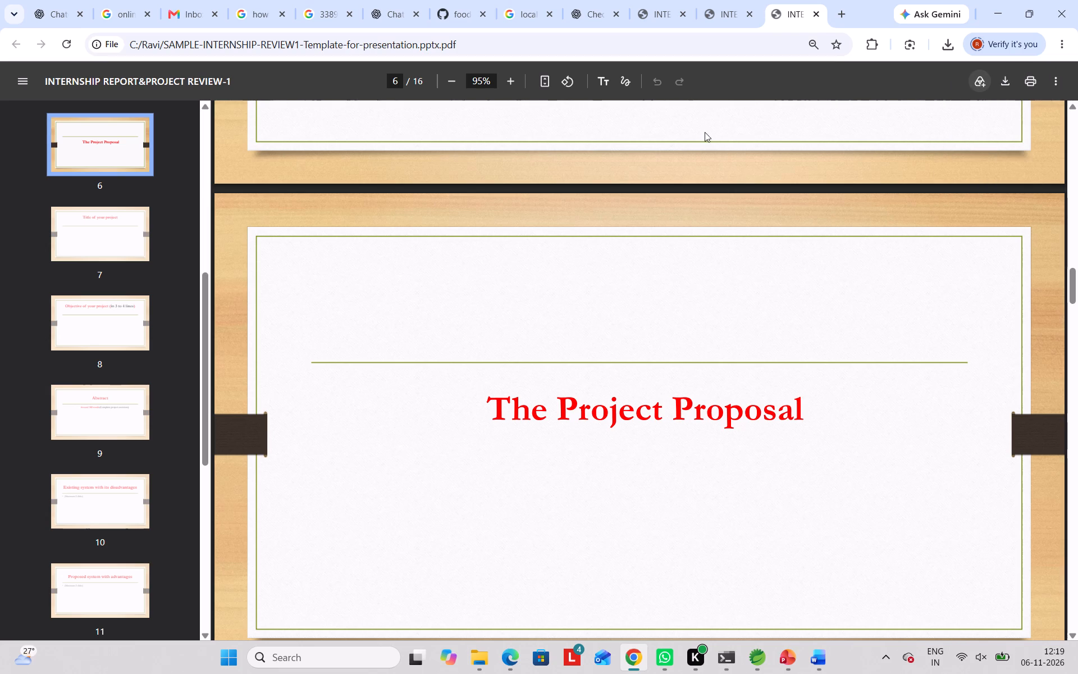
scroll(83, 577, "up", 2)
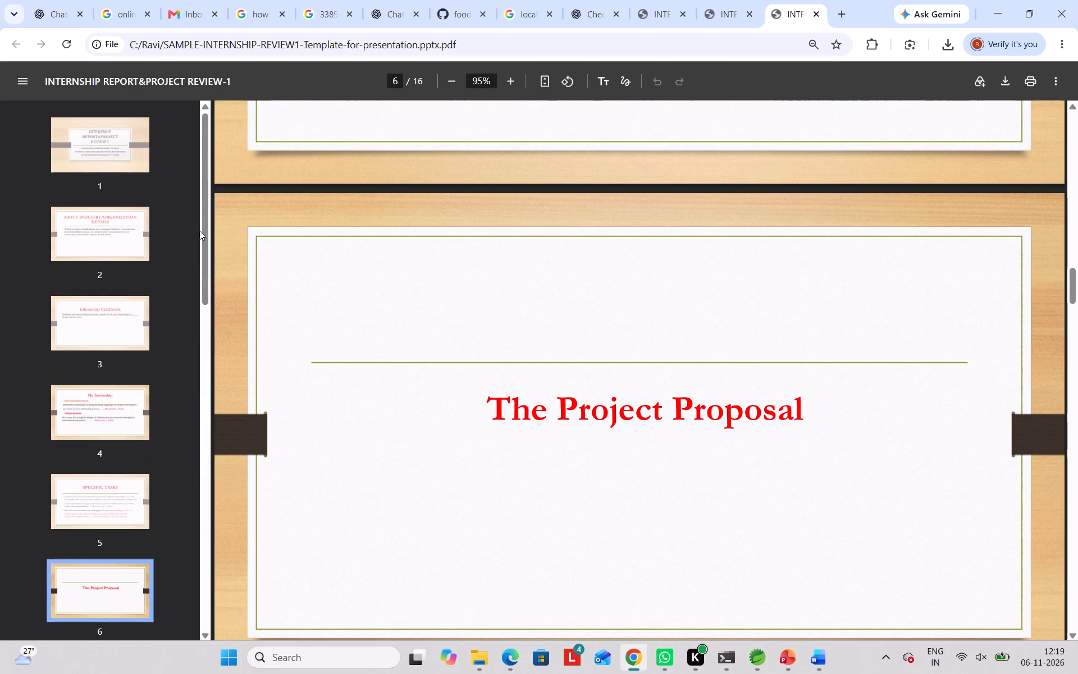
scroll(80, 482, "up", 4)
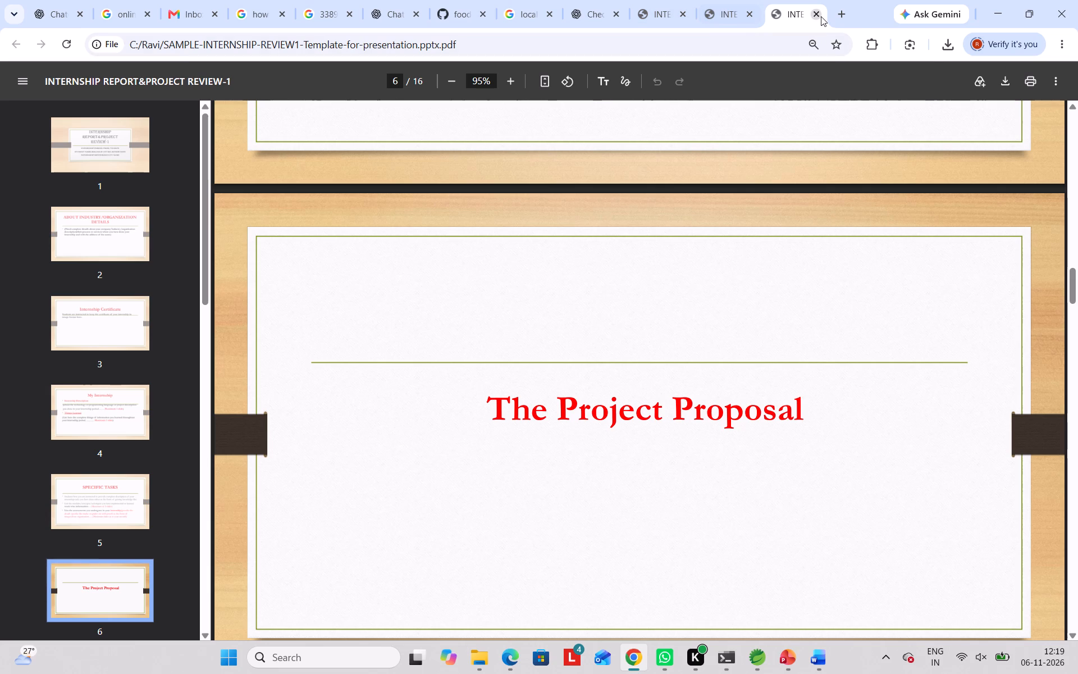
Search the web for "convert pdf to ppt" in a new browser tab and open the Zendocs Convert PDF To PPT result.
left_click(849, 11)
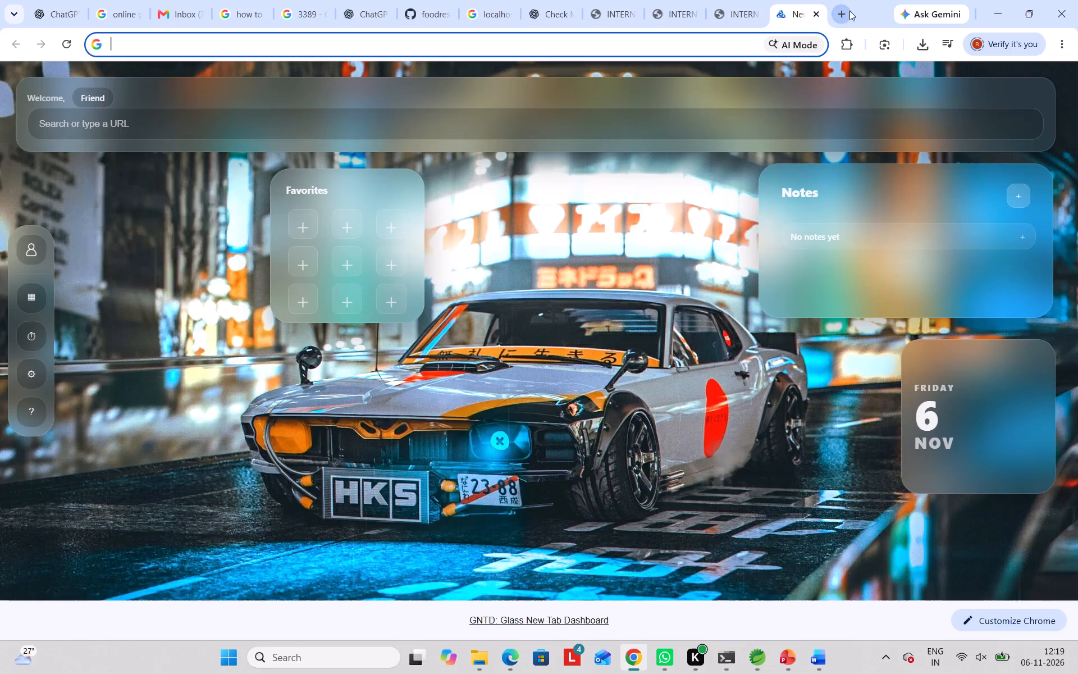
type("conve")
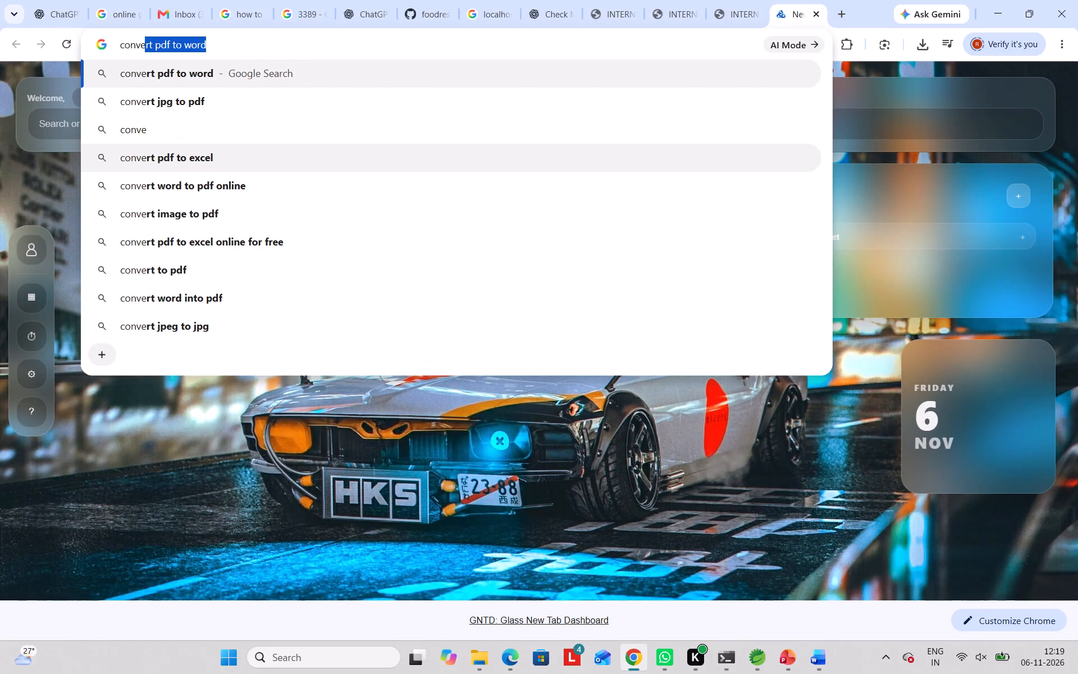
key("Right")
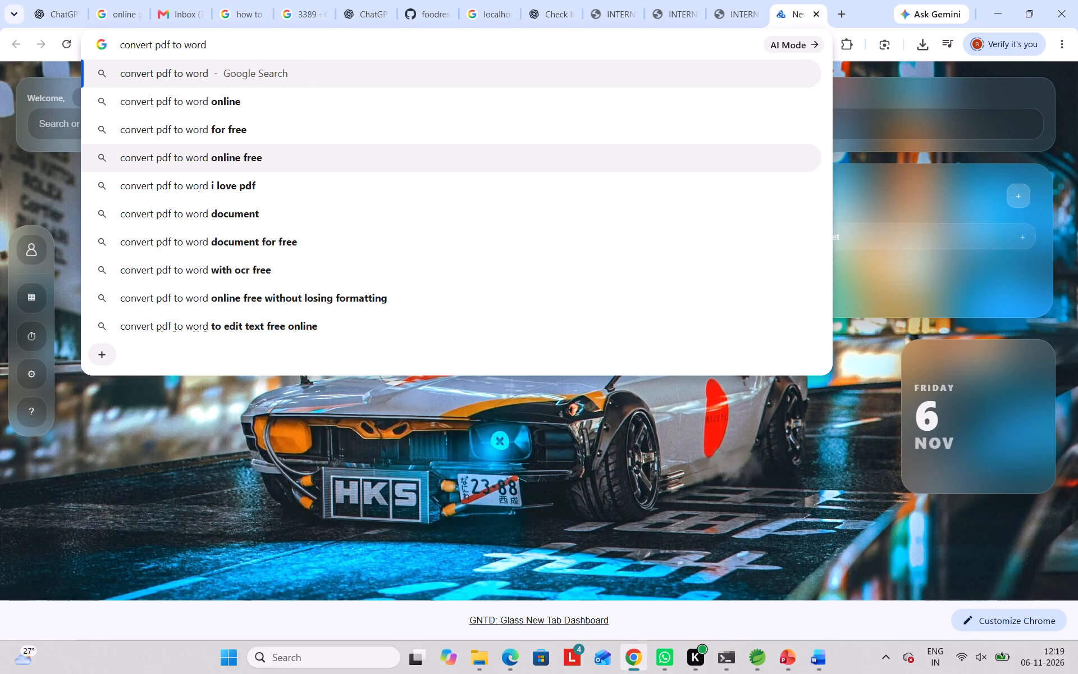
key("BackSpace")
key("BackSpace")
key("BackSpace")
key("BackSpace")
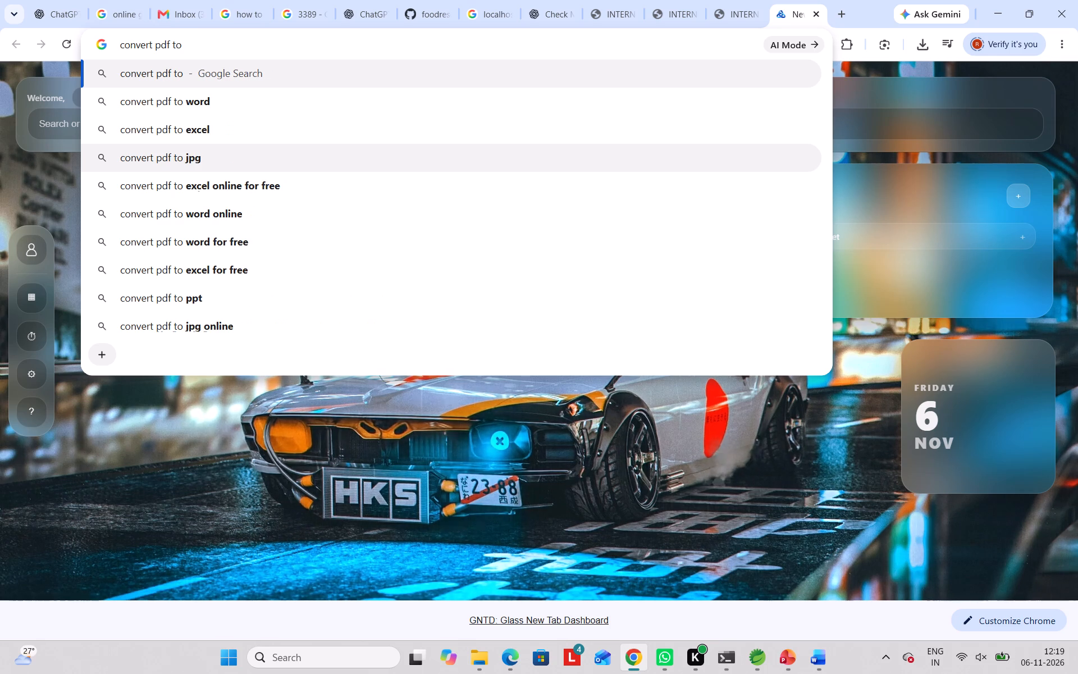
type("ppt")
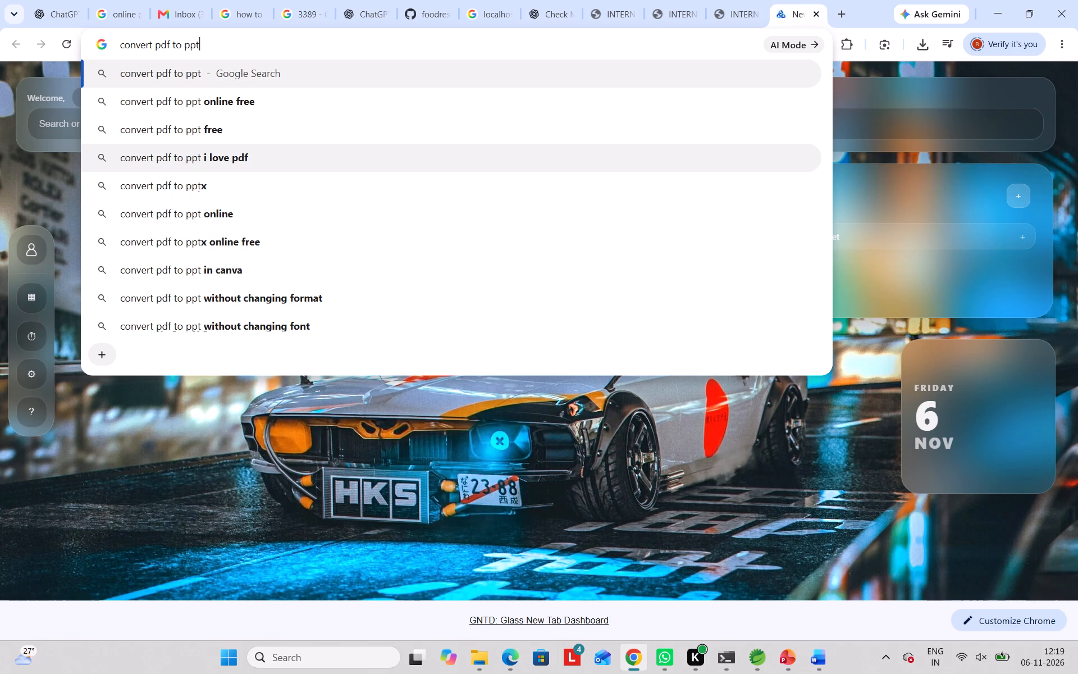
key("Return")
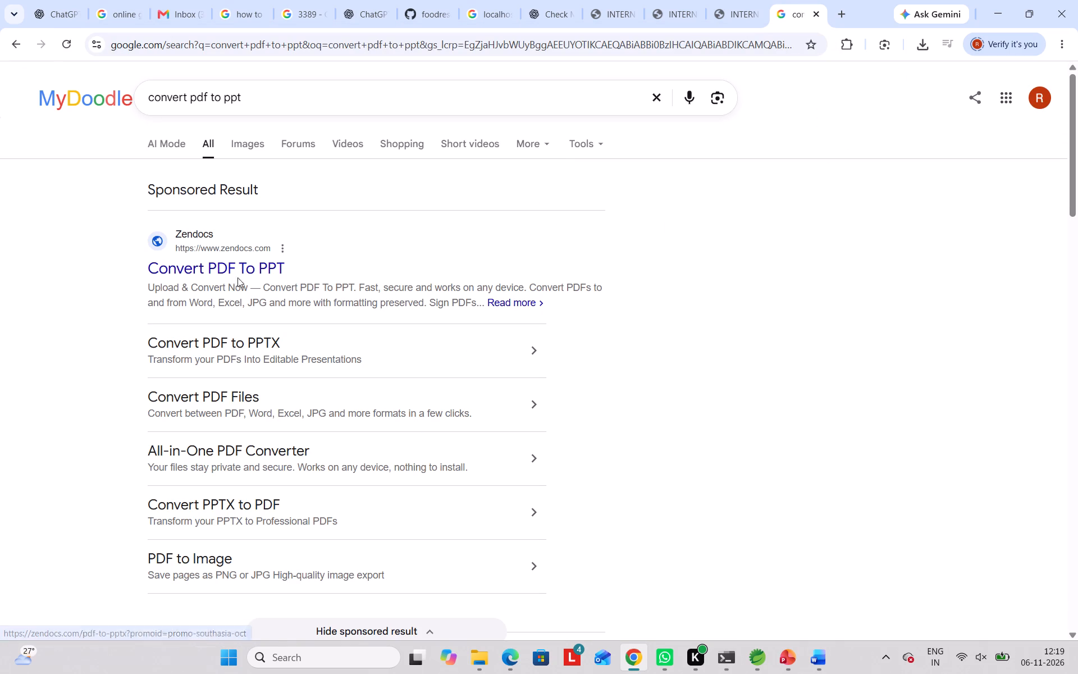
left_click(234, 275)
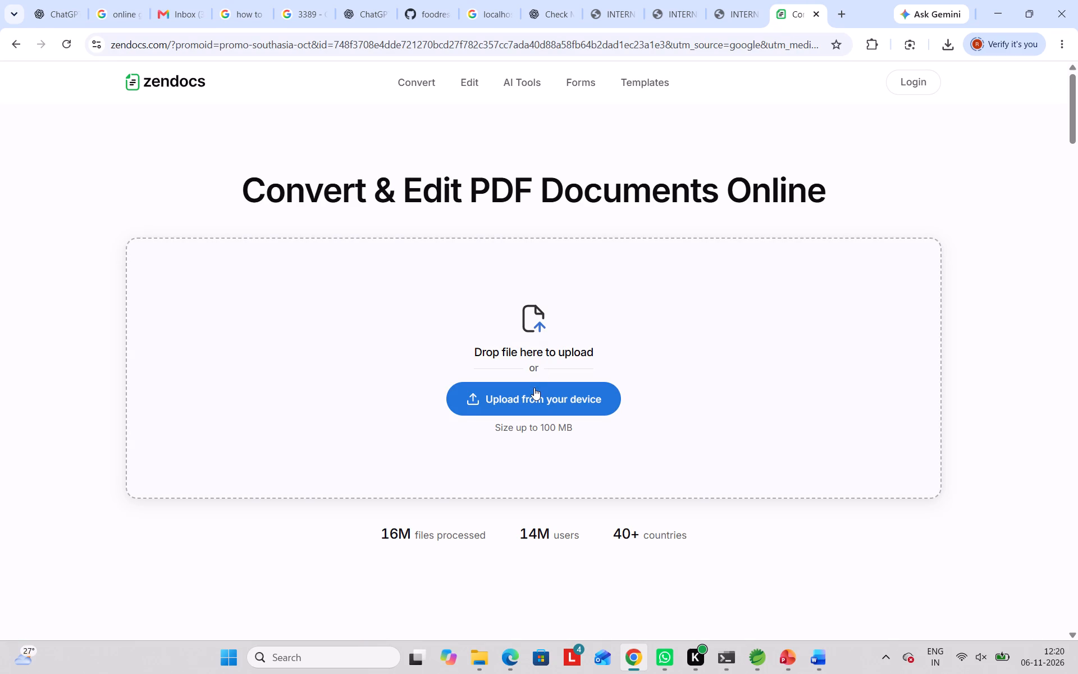
Upload the SAMPLE-INTERNSHIP-REVIEW1 template to Zendocs, picking it from the recent files in the Home location.
left_click(533, 389)
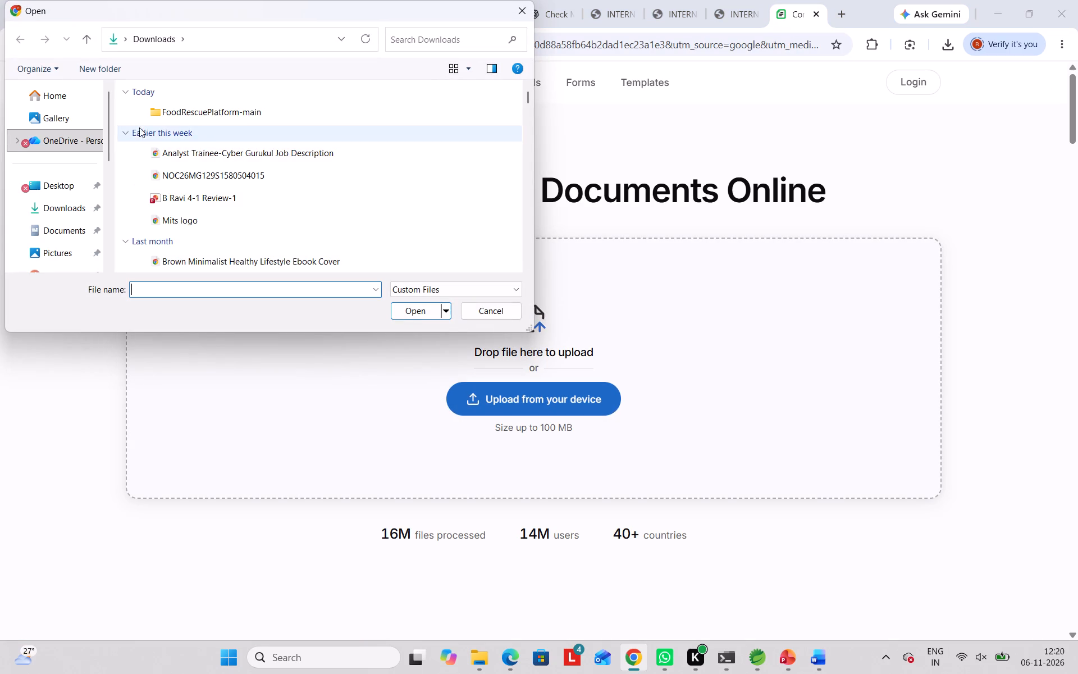
left_click(53, 210)
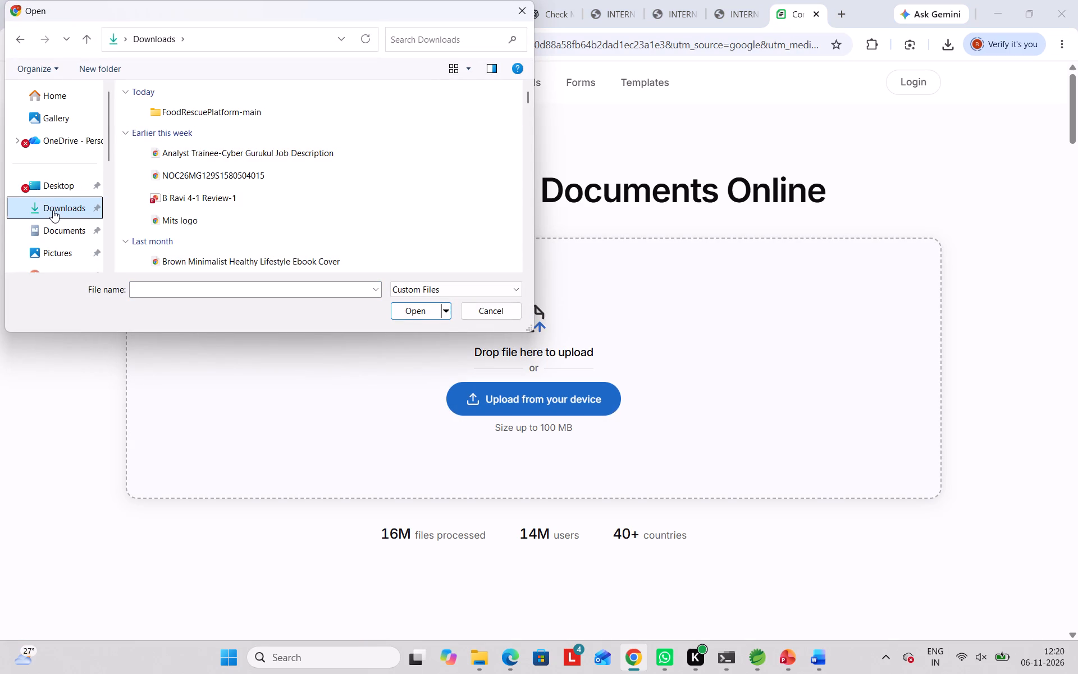
double_click(53, 210)
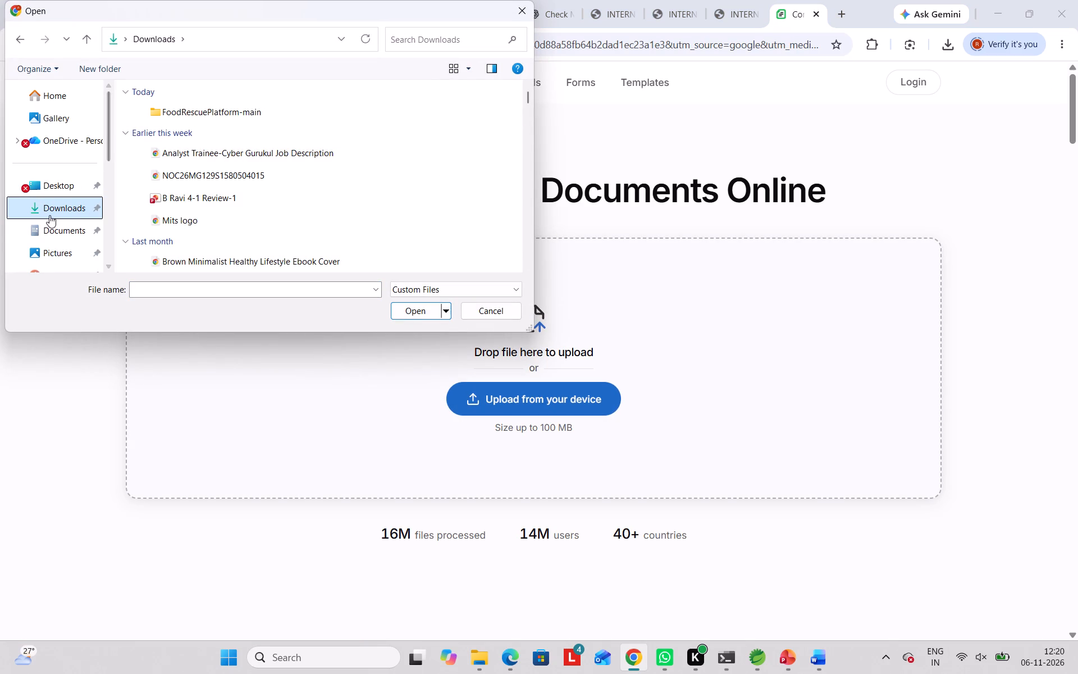
triple_click(49, 215)
scroll(52, 217, "up", 1)
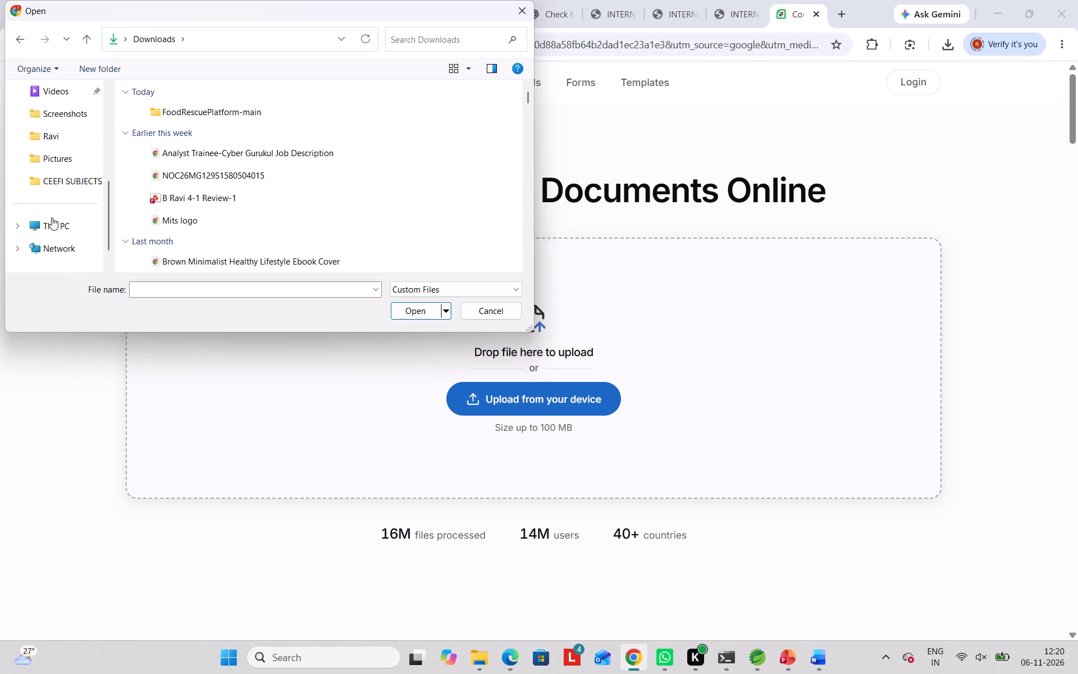
scroll(52, 217, "up", 1)
triple_click(60, 85)
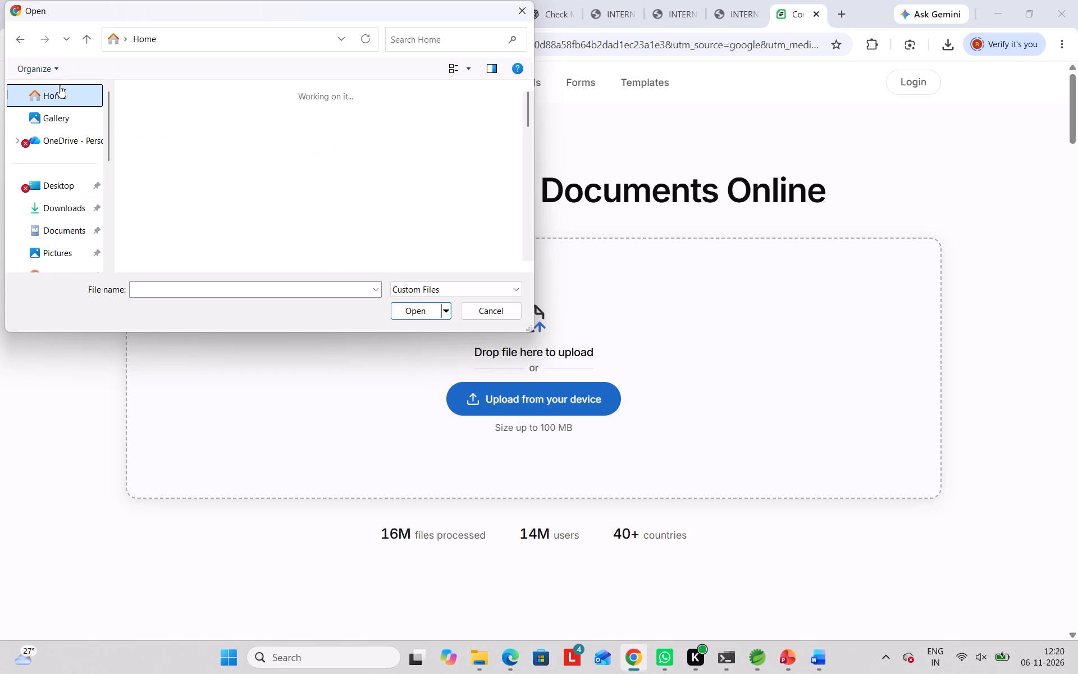
scroll(240, 177, "down", 1)
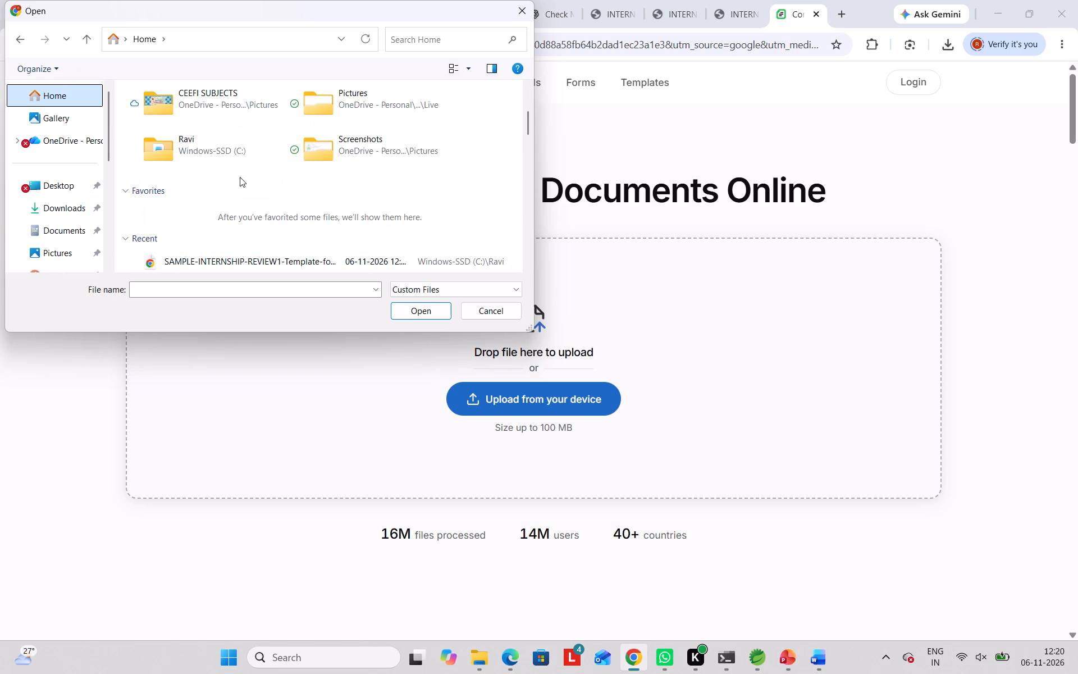
left_click(222, 265)
left_click(412, 313)
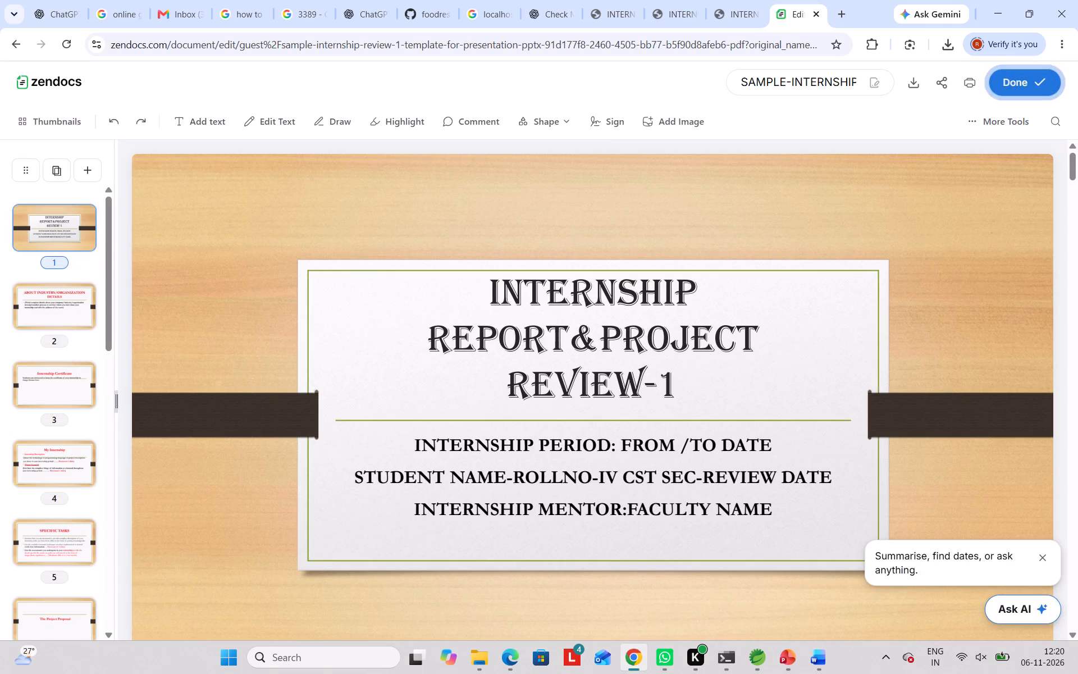
Examine the first slides of the uploaded template and check whether the title slide's text can be selected.
scroll(587, 423, "down", 5)
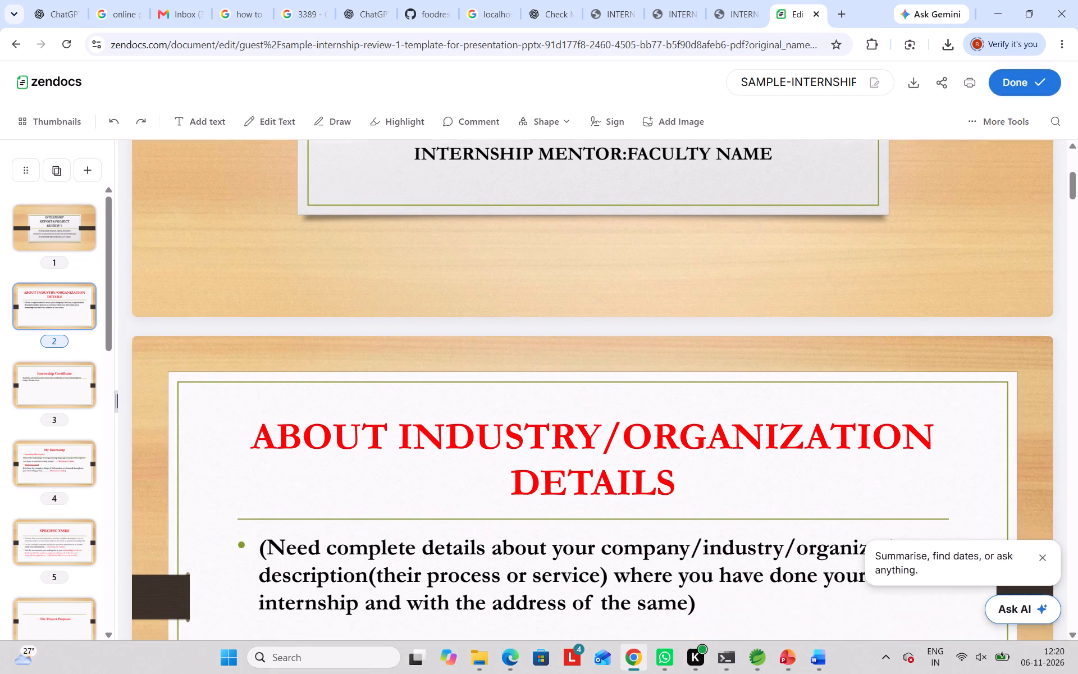
scroll(619, 590, "up", 5)
left_click(672, 413)
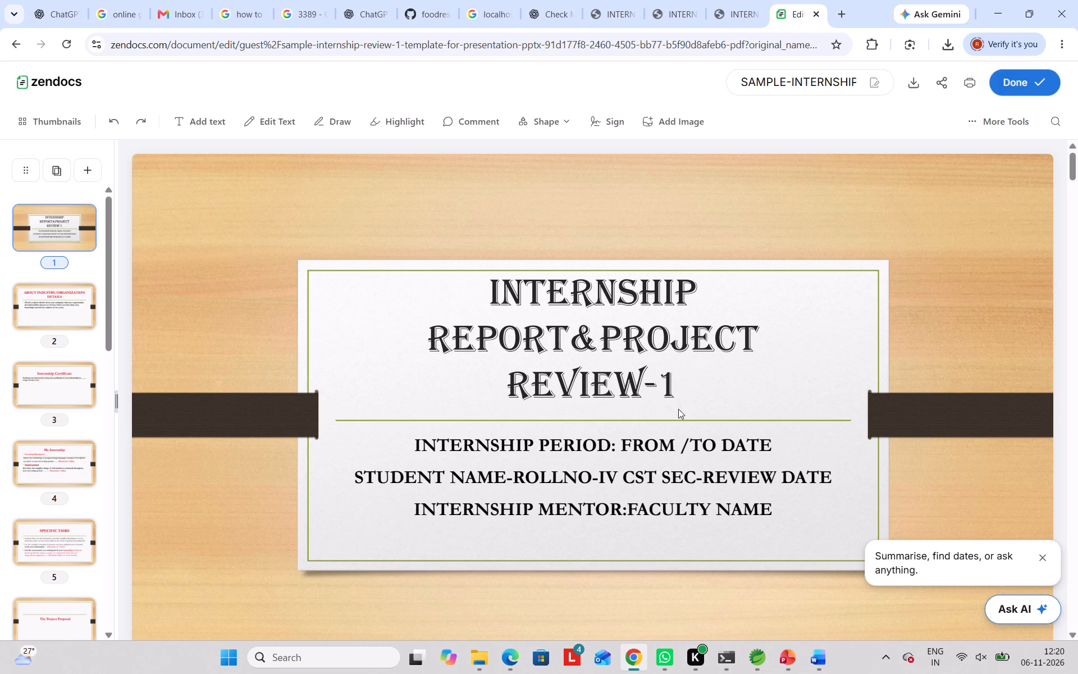
left_click(664, 384)
left_click(593, 399)
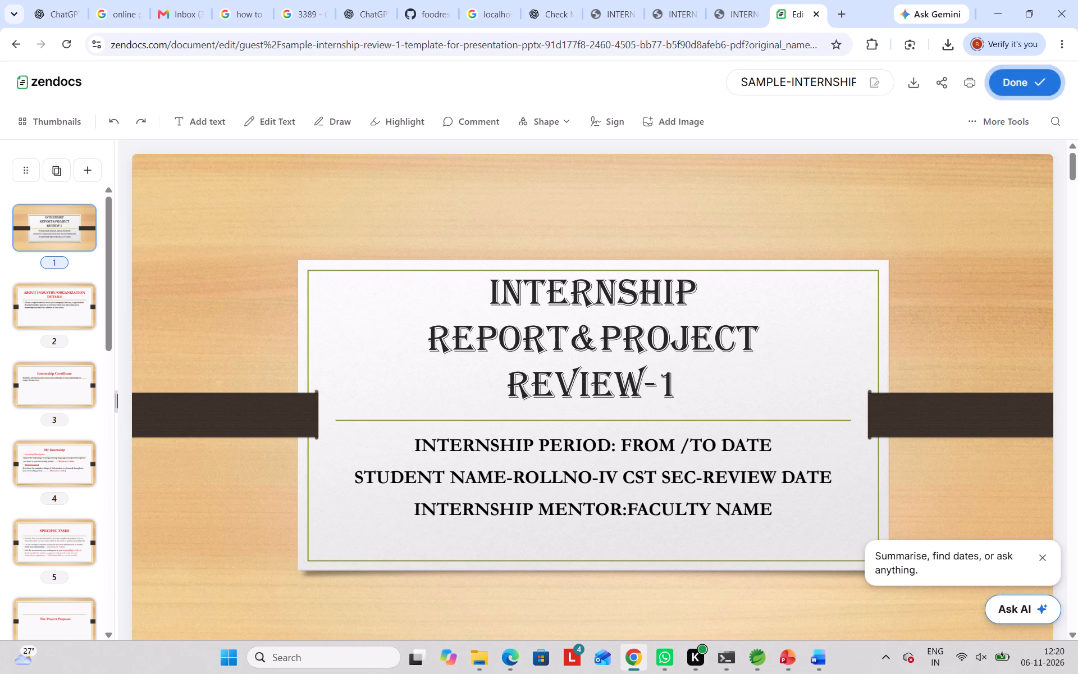
scroll(465, 450, "down", 3)
scroll(465, 450, "up", 3)
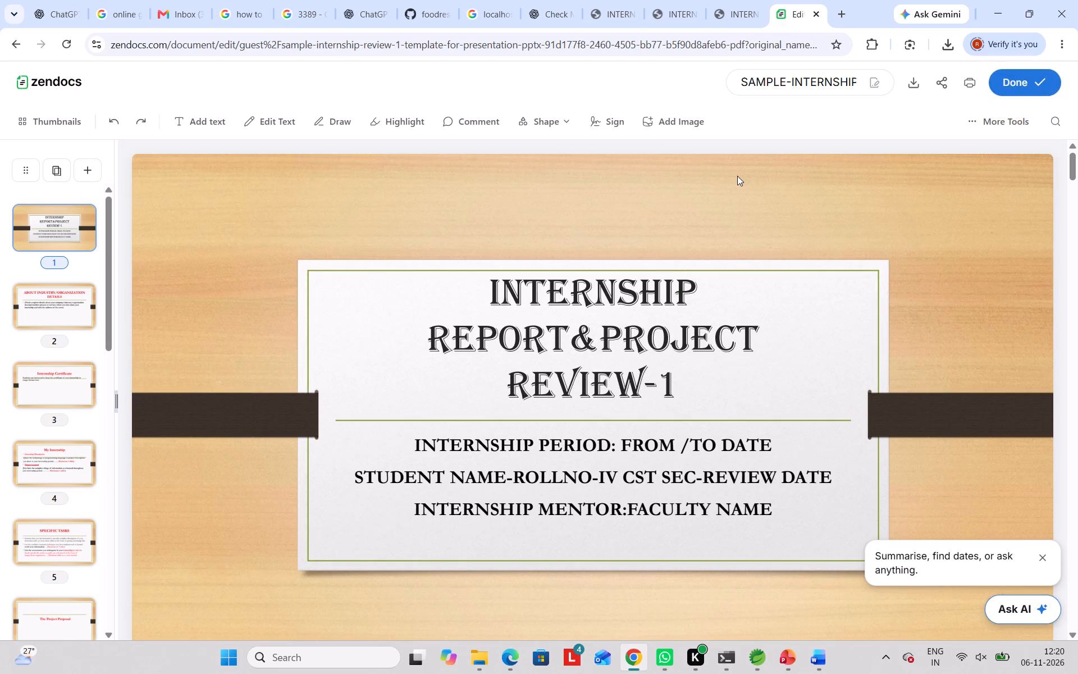
Request a download of the template in PowerPoint format, keeping the suggested file name.
left_click(912, 86)
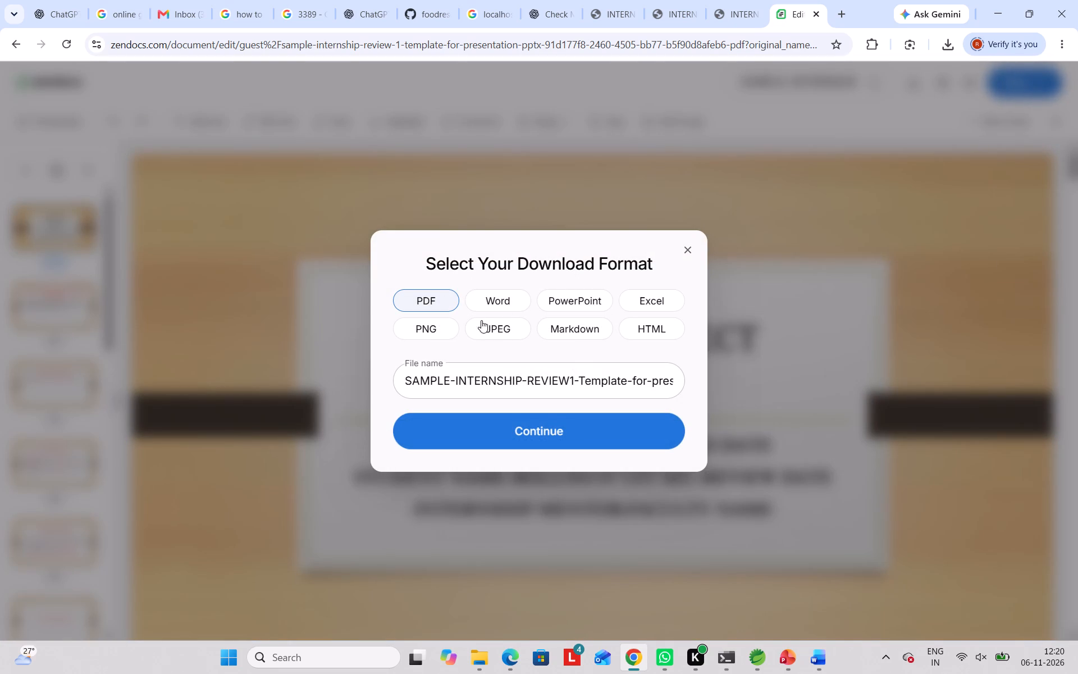
left_click(573, 303)
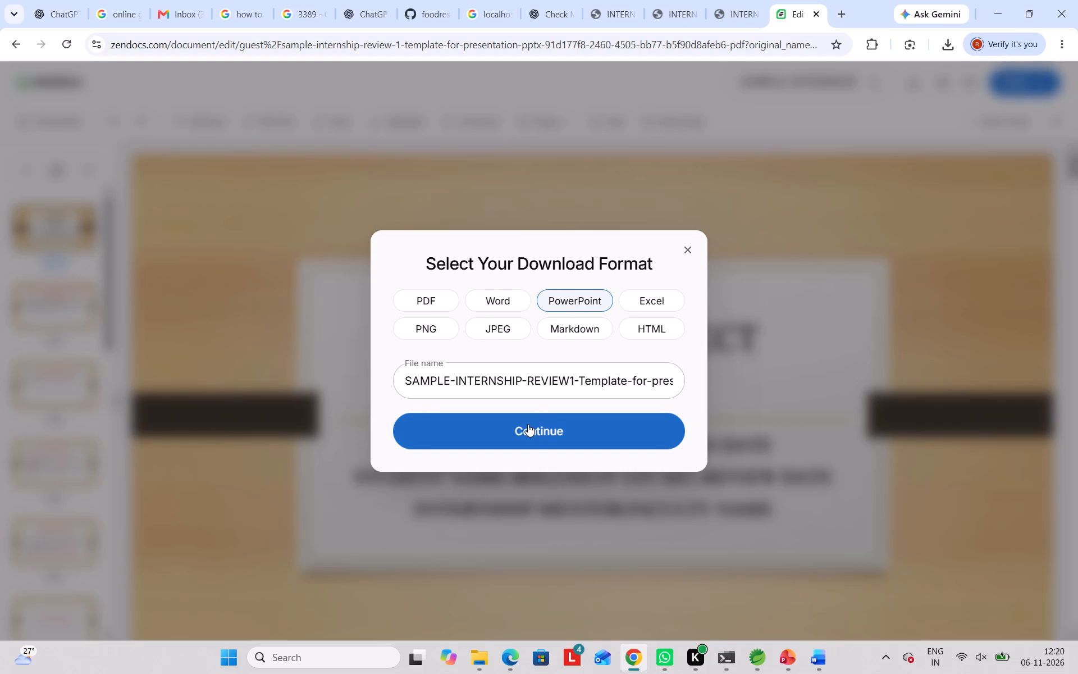
left_click(528, 424)
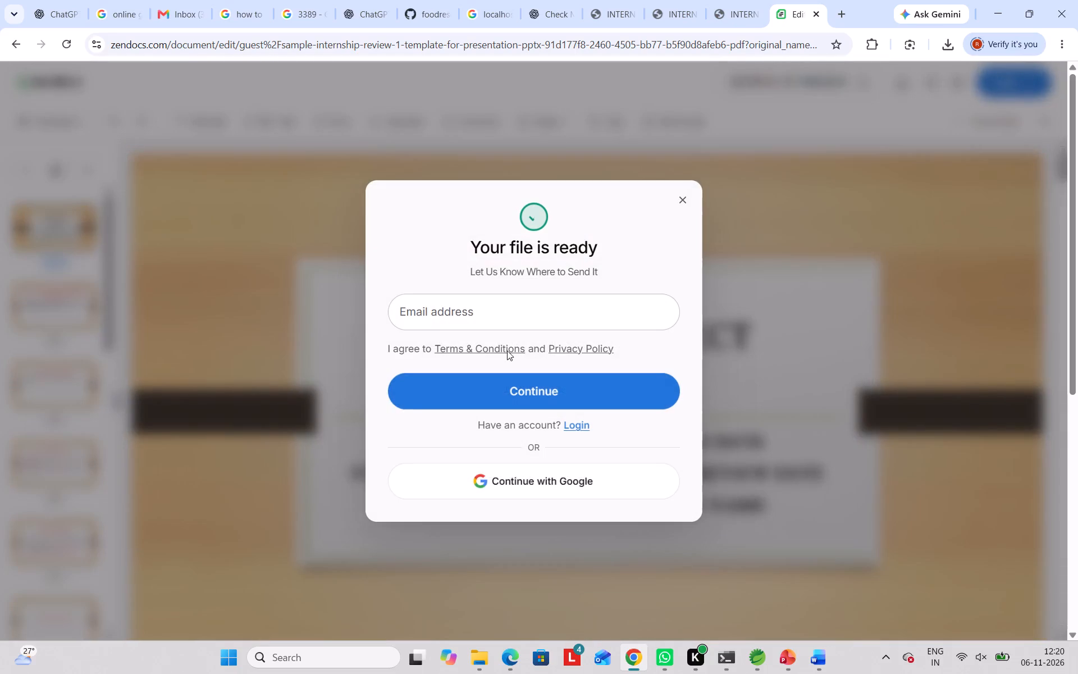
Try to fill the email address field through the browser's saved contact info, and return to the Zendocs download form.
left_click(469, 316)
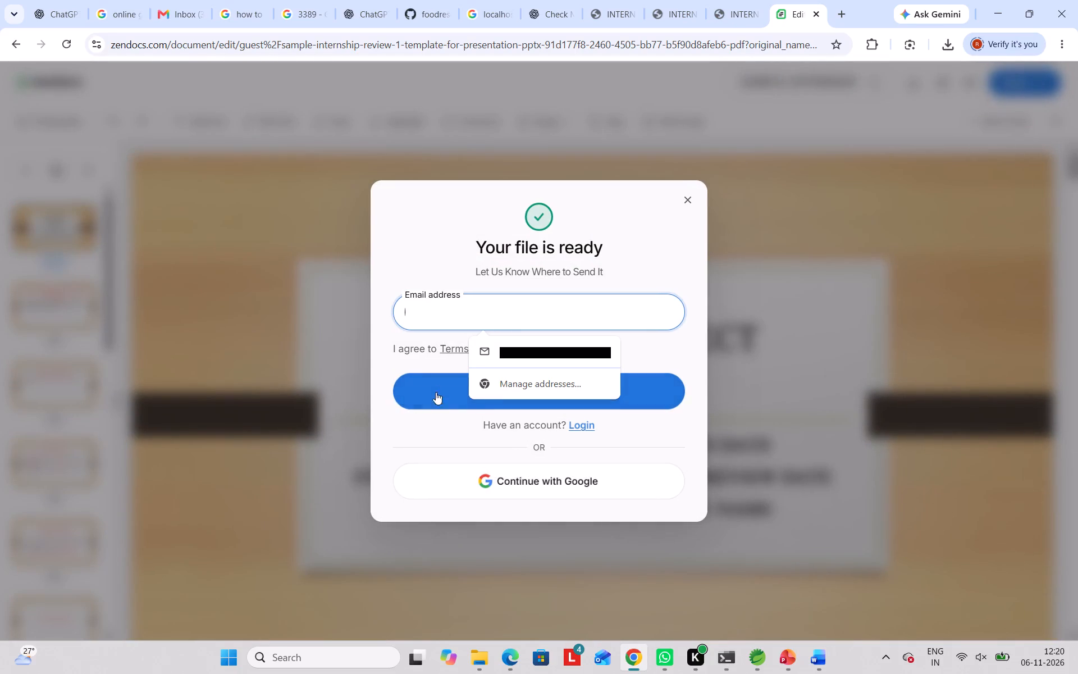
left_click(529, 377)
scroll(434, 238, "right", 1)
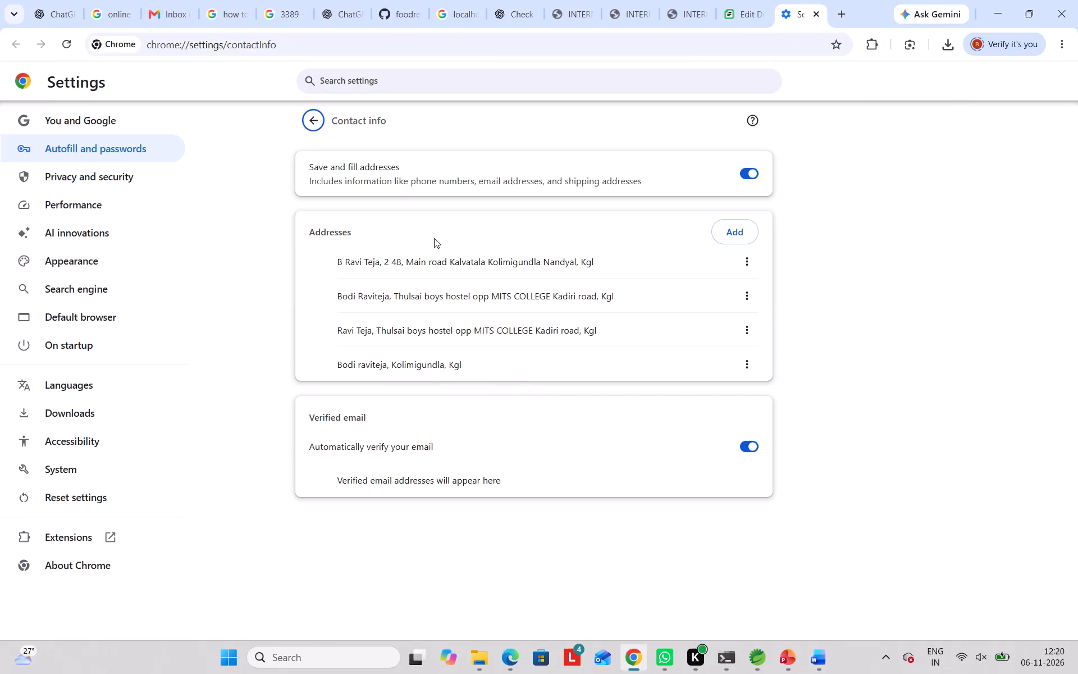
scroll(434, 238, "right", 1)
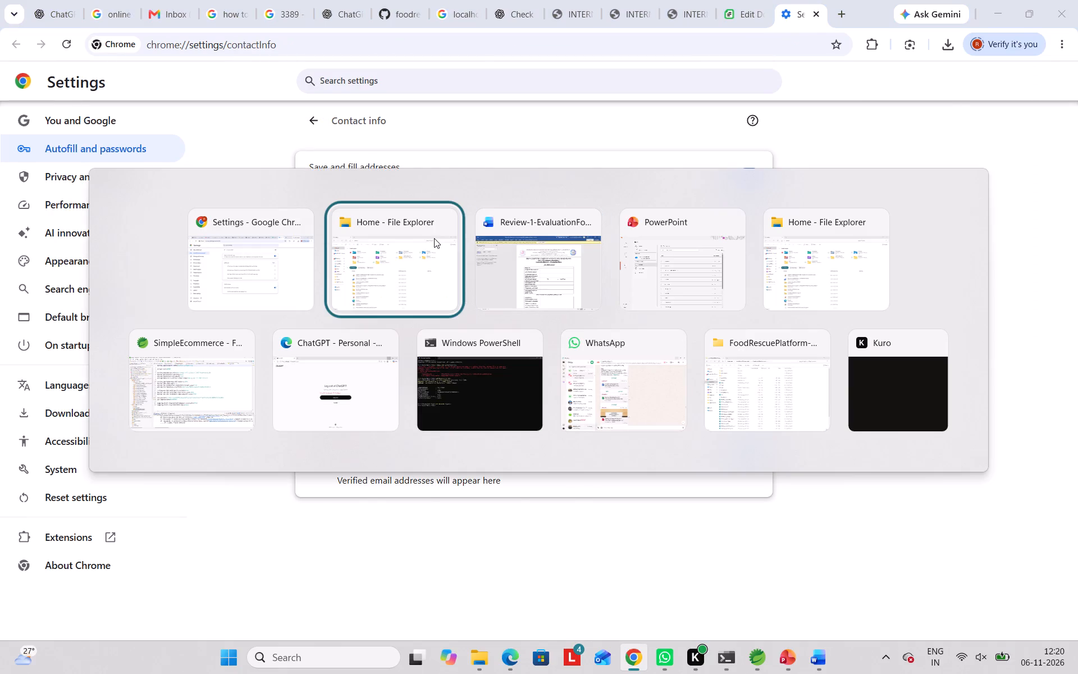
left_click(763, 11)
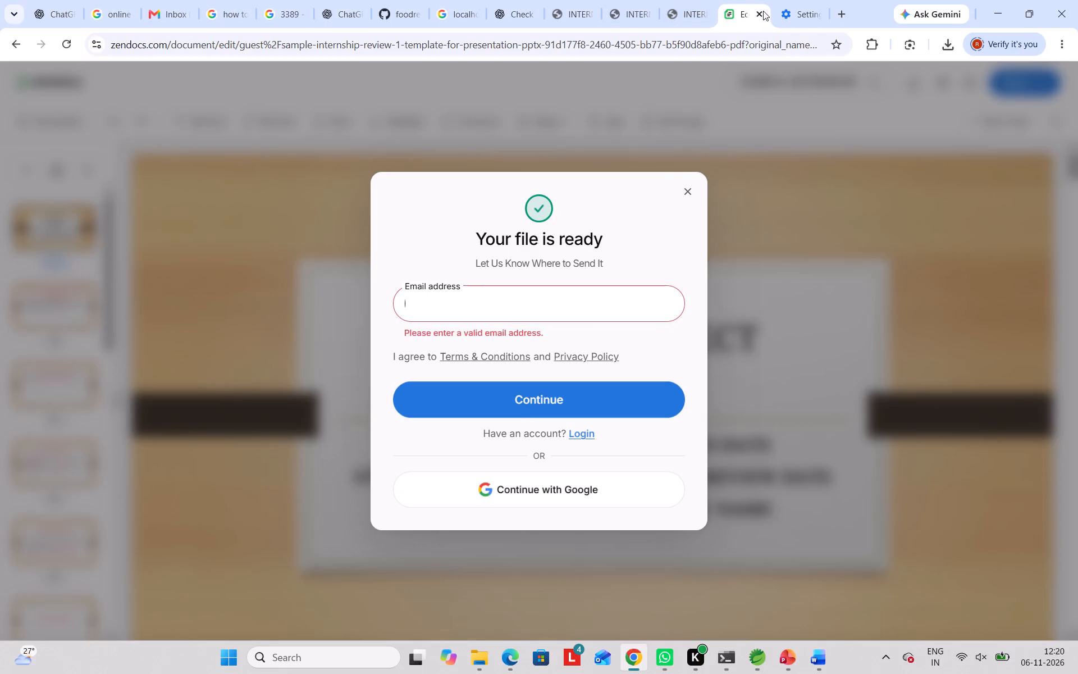
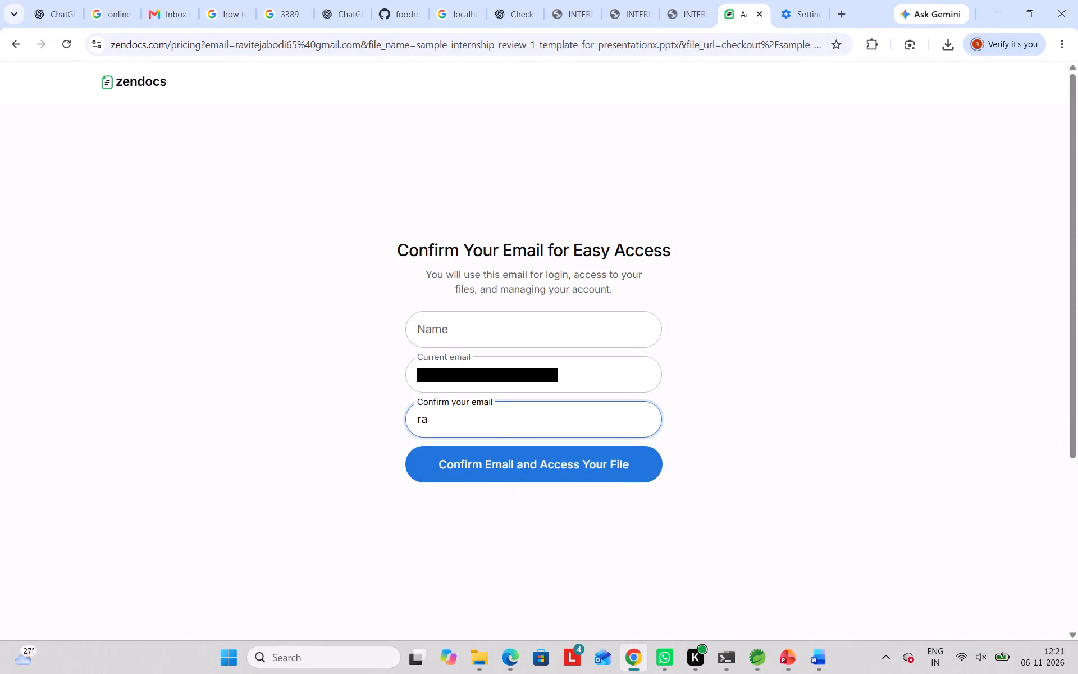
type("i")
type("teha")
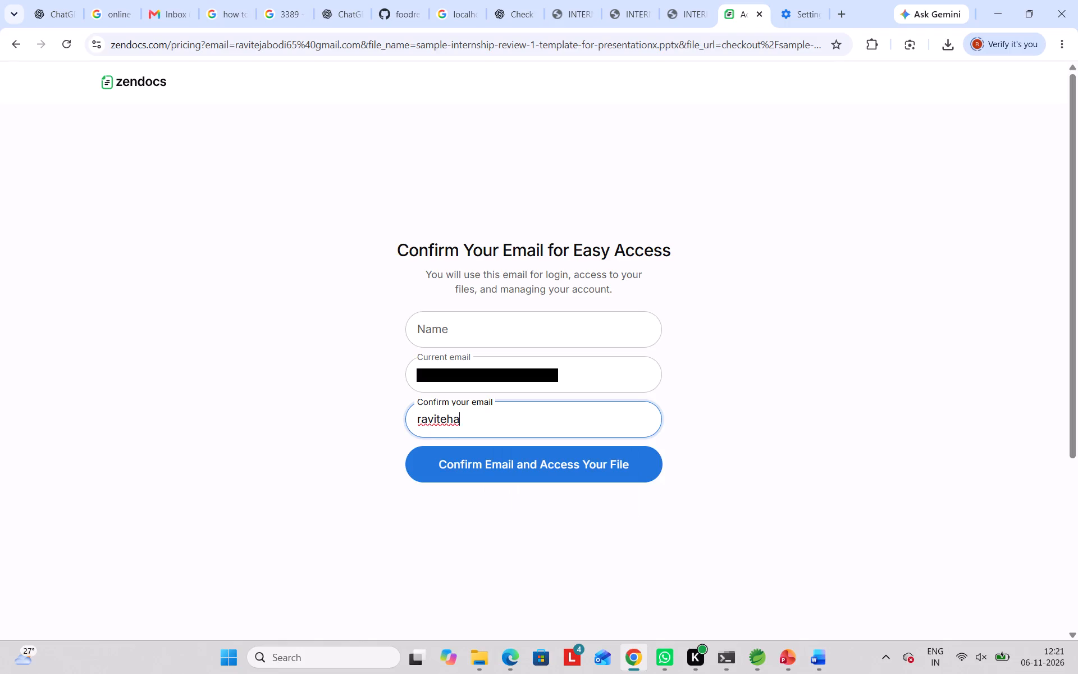
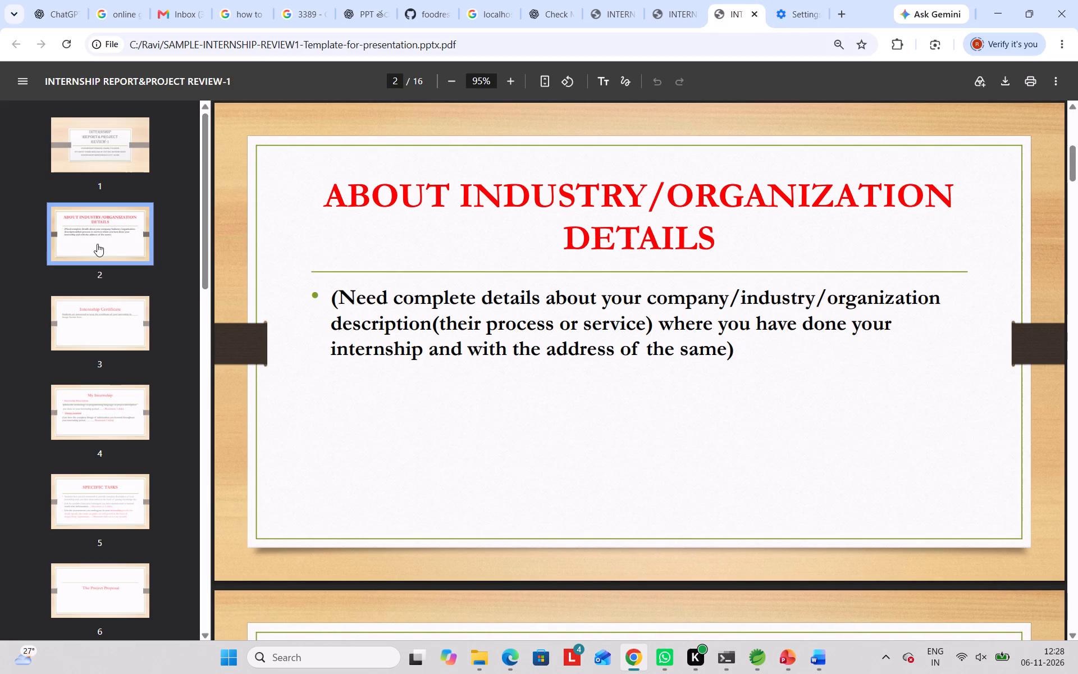
left_click(94, 324)
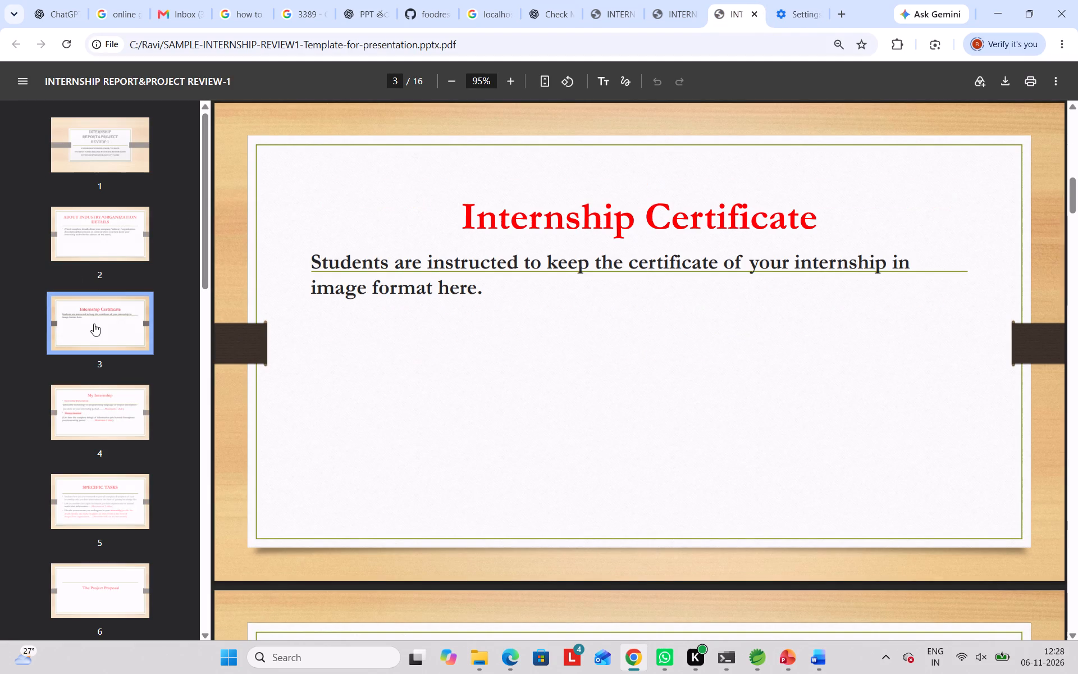
key("Down")
key("Down")
key("Down")
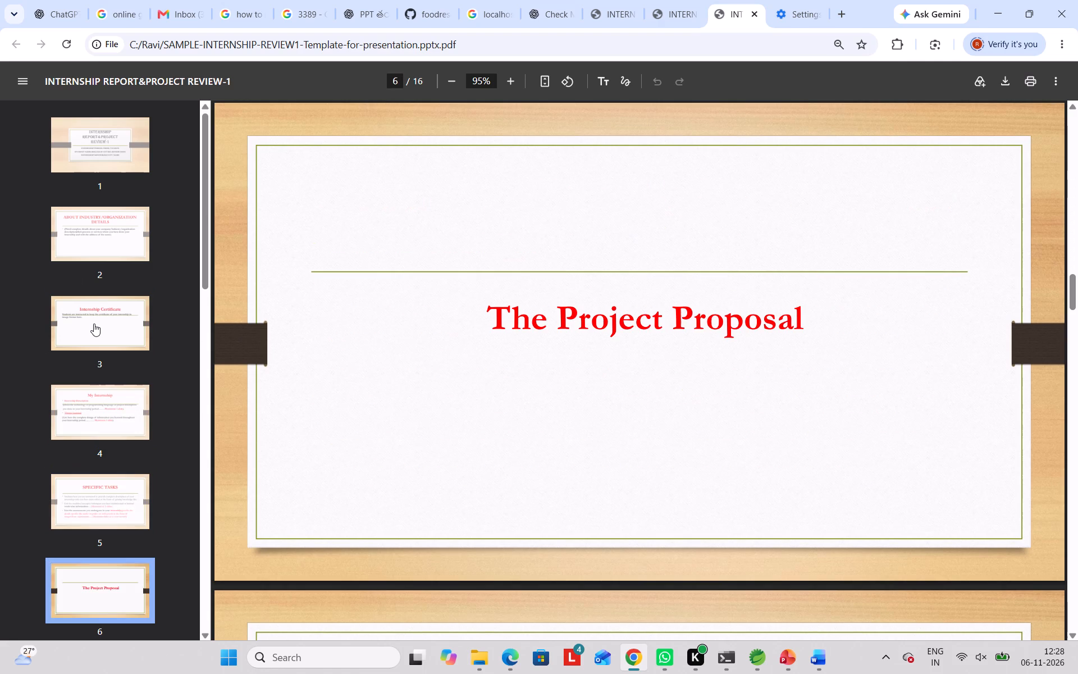
key("Up")
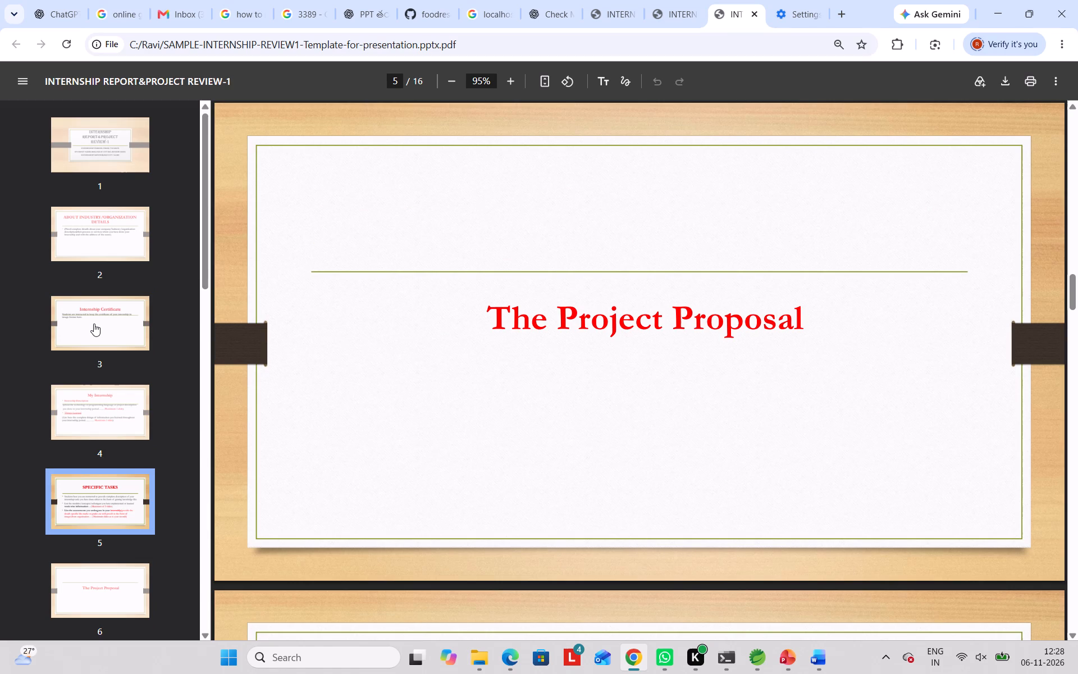
key("Down")
key("Down")
key("Down")
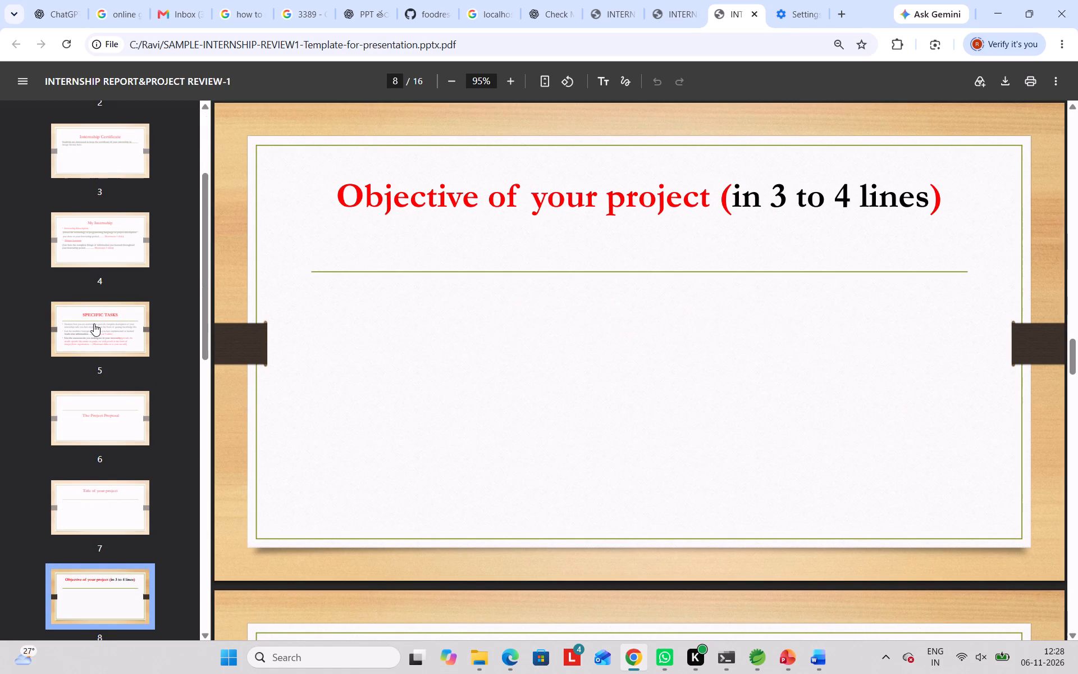
key("Down")
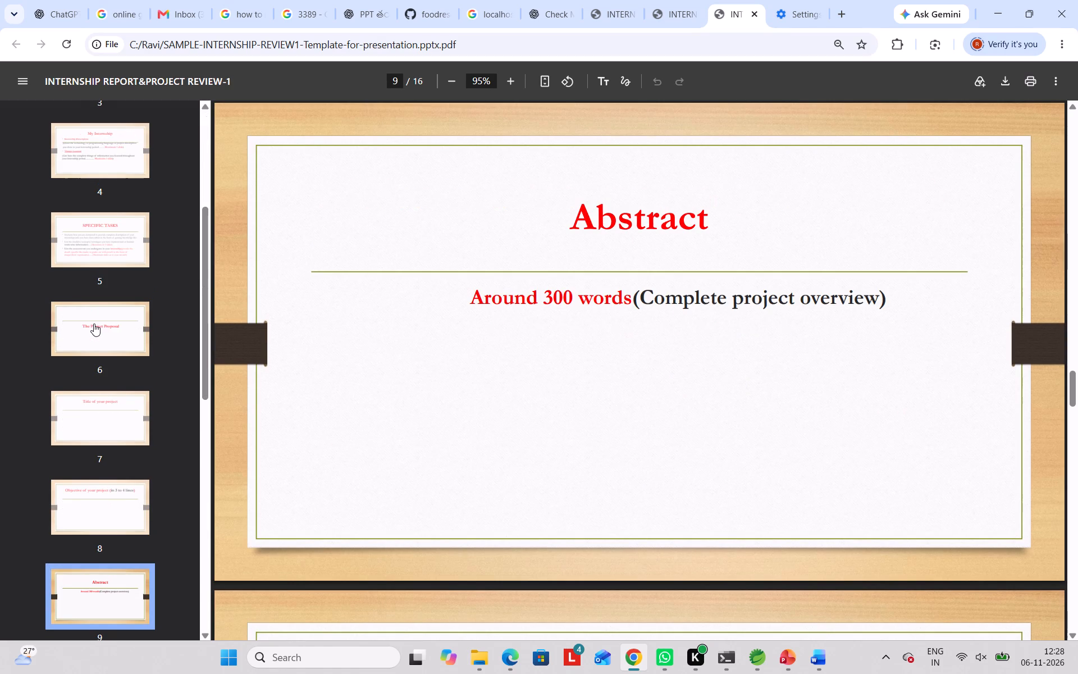
key("Down")
key("Down")
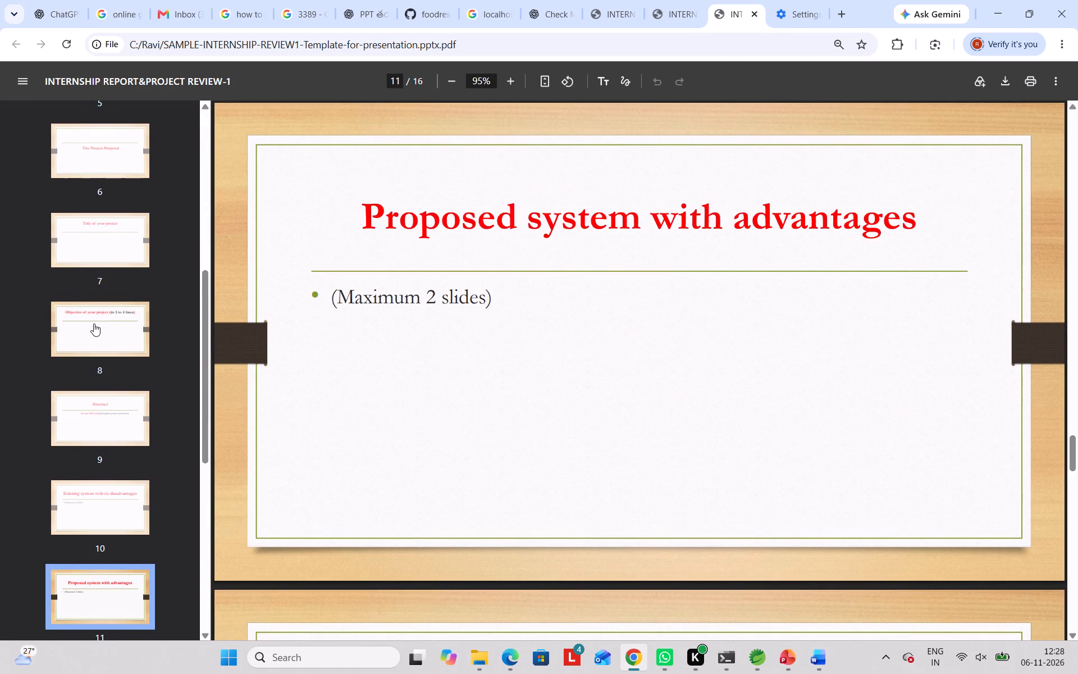
key("Down")
key("Down")
key("Down")
key("Down")
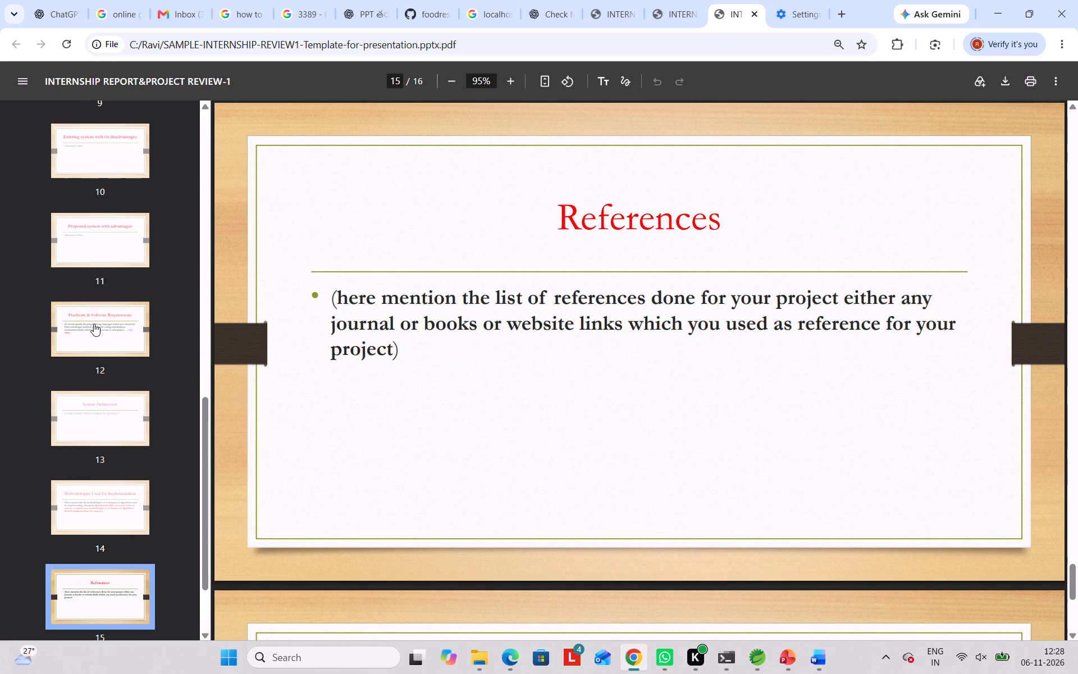
key("Down")
key("Down")
Look back through the template PDF's slides from the Conclusion to the title slide.
key("Up")
key("Up")
key("Up")
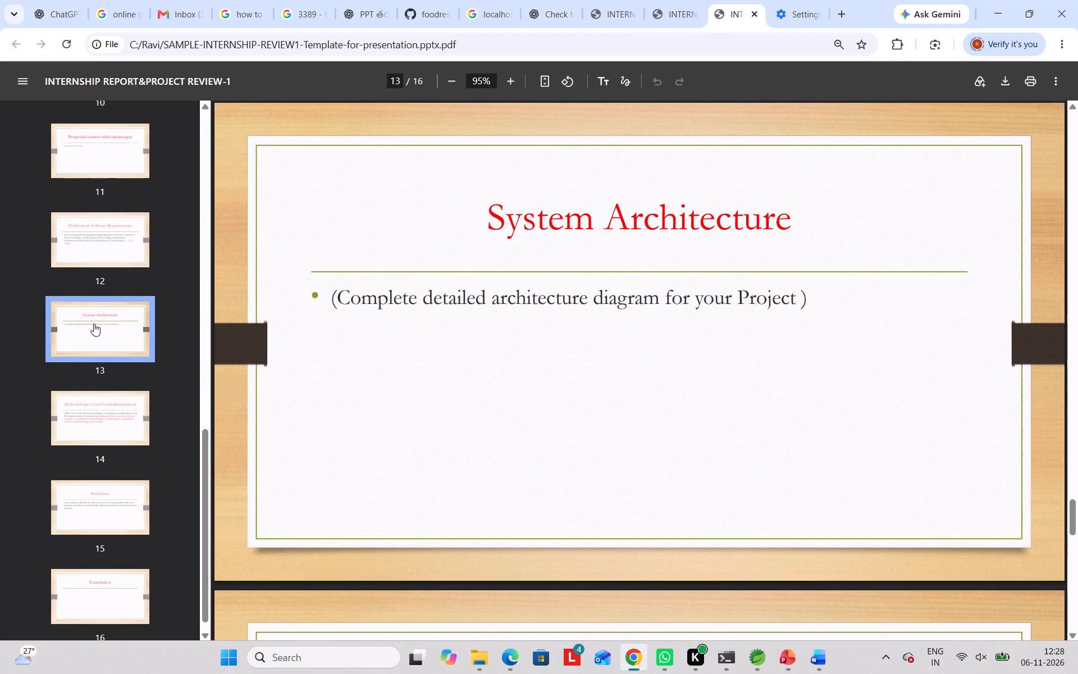
key("Up")
key("Up")
key("Up")
key("Up")
key("Up")
key("Up")
key("Up")
key("Up")
key("Up")
key("Up")
key("Up")
key("Up")
key("Up")
key("Up")
key("Up")
key("Up")
key("Up")
key("Up")
key("Up")
key("Up")
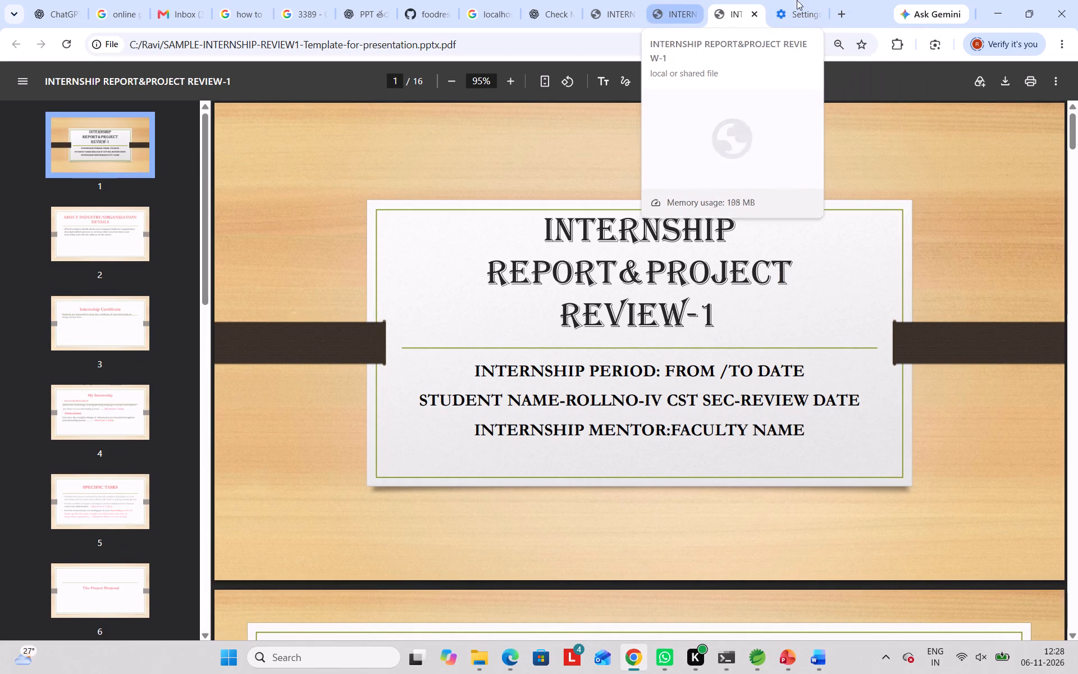
Search the web in a new tab for "convert pdf to ppt" and open iLovePDF's PDF to PowerPoint converter.
left_click(847, 12)
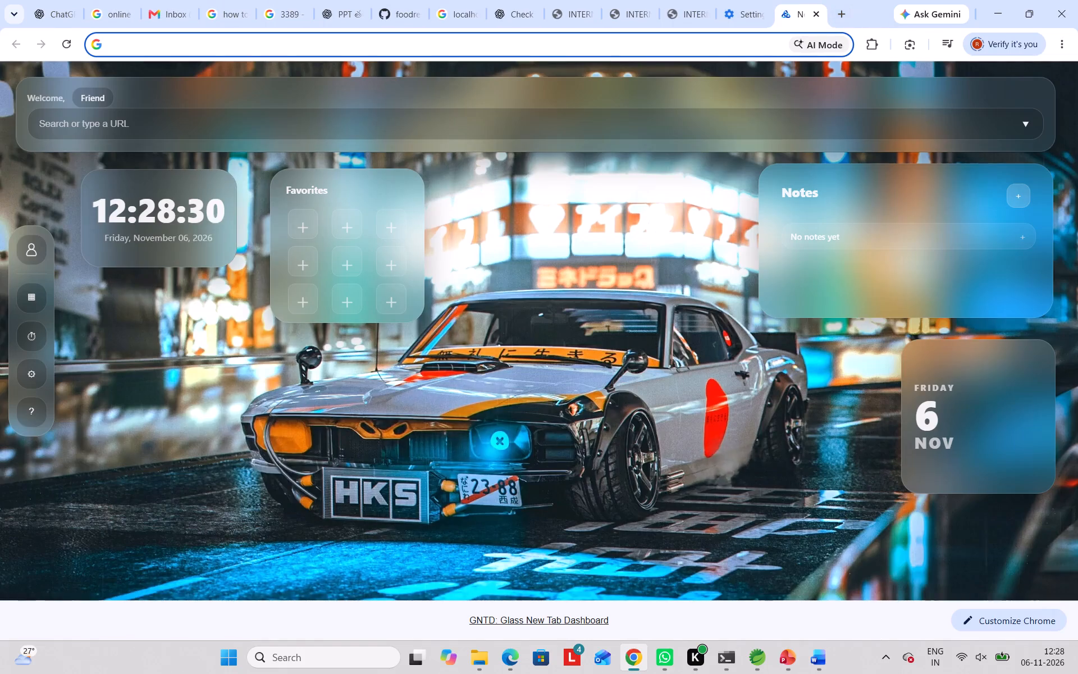
type("convert")
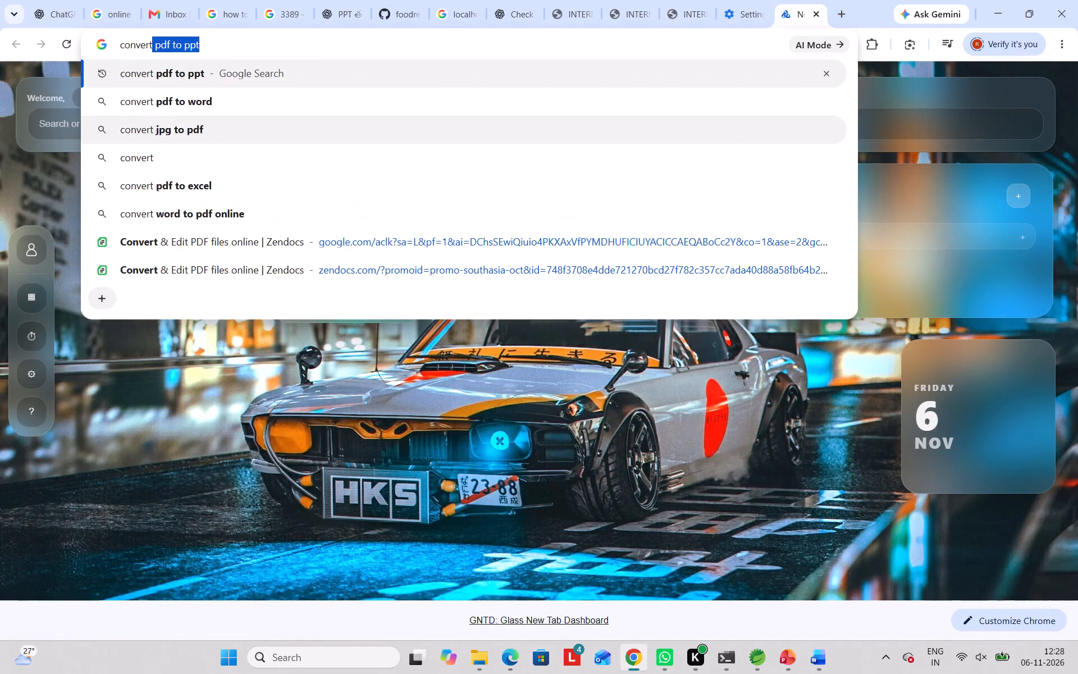
key("Return")
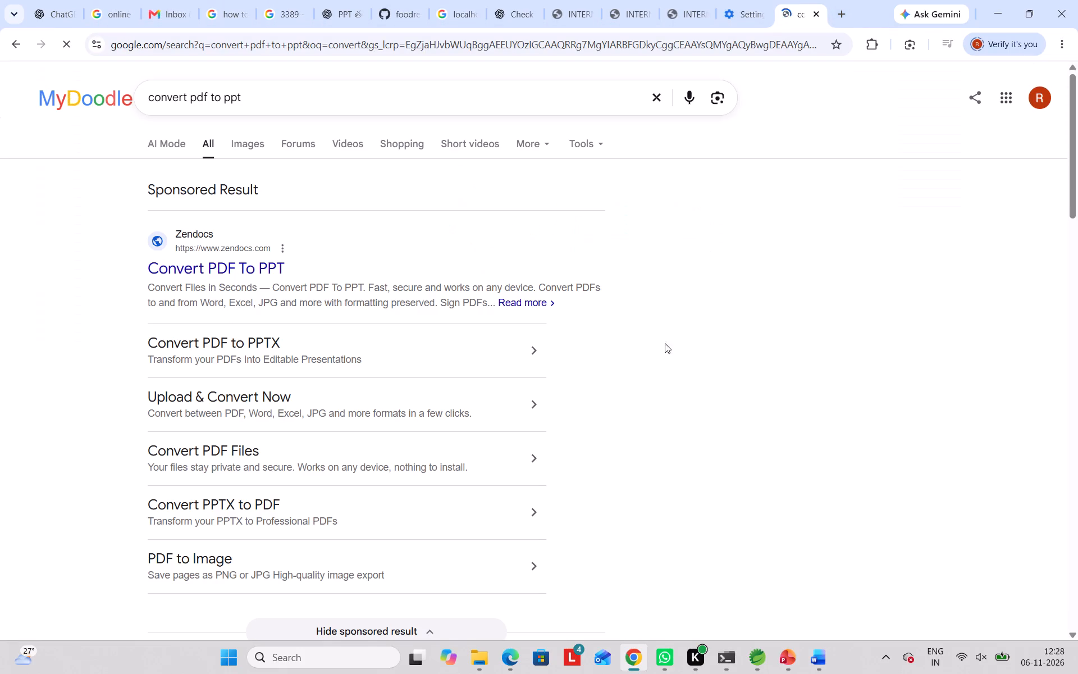
scroll(241, 385, "down", 3)
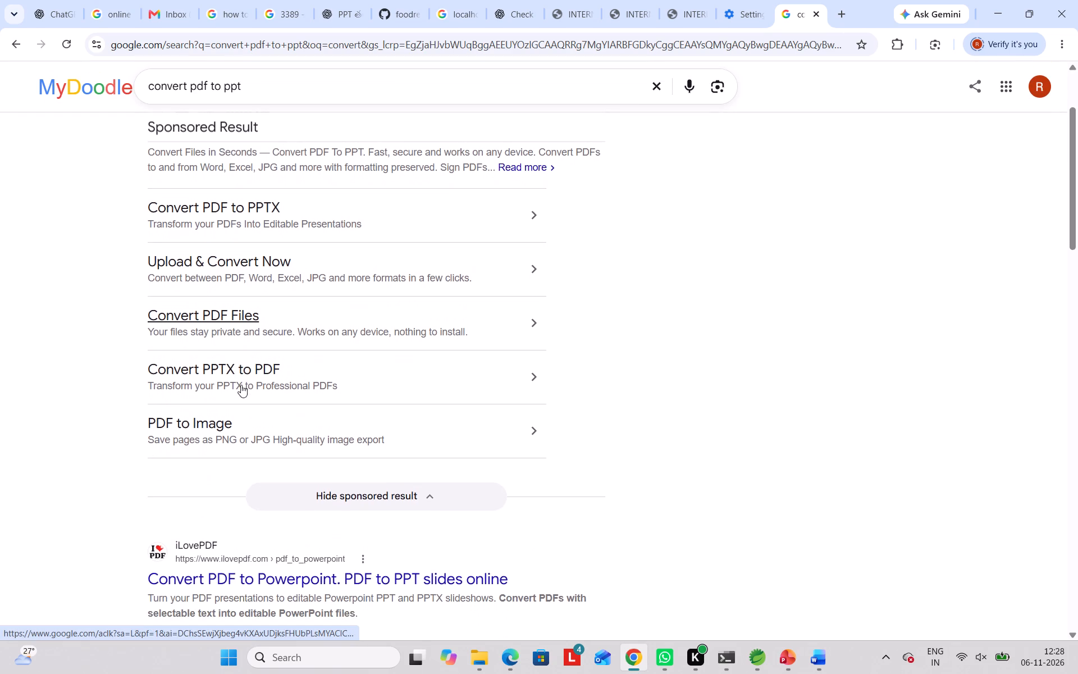
scroll(241, 385, "down", 2)
left_click(289, 448)
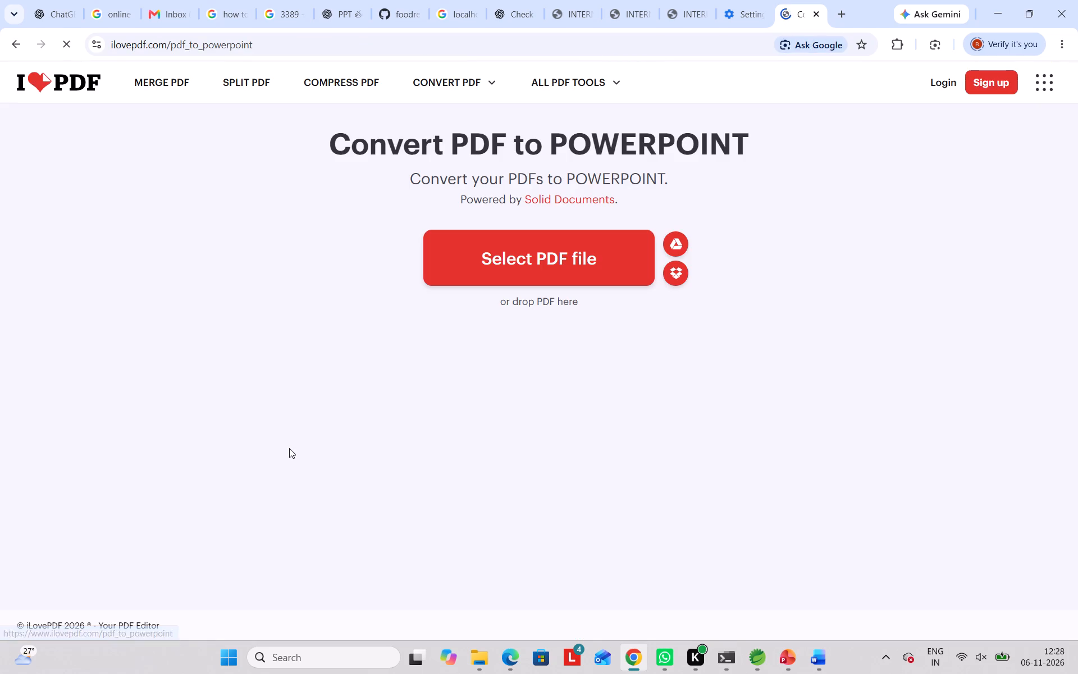
left_click(560, 276)
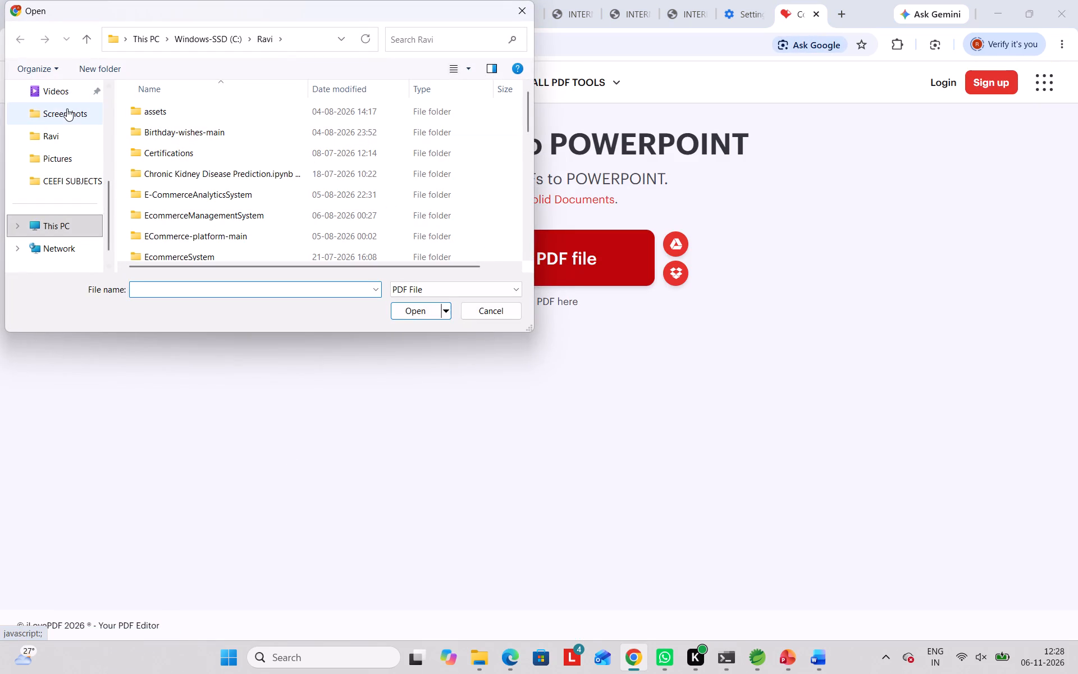
scroll(67, 108, "up", 2)
left_click(65, 96)
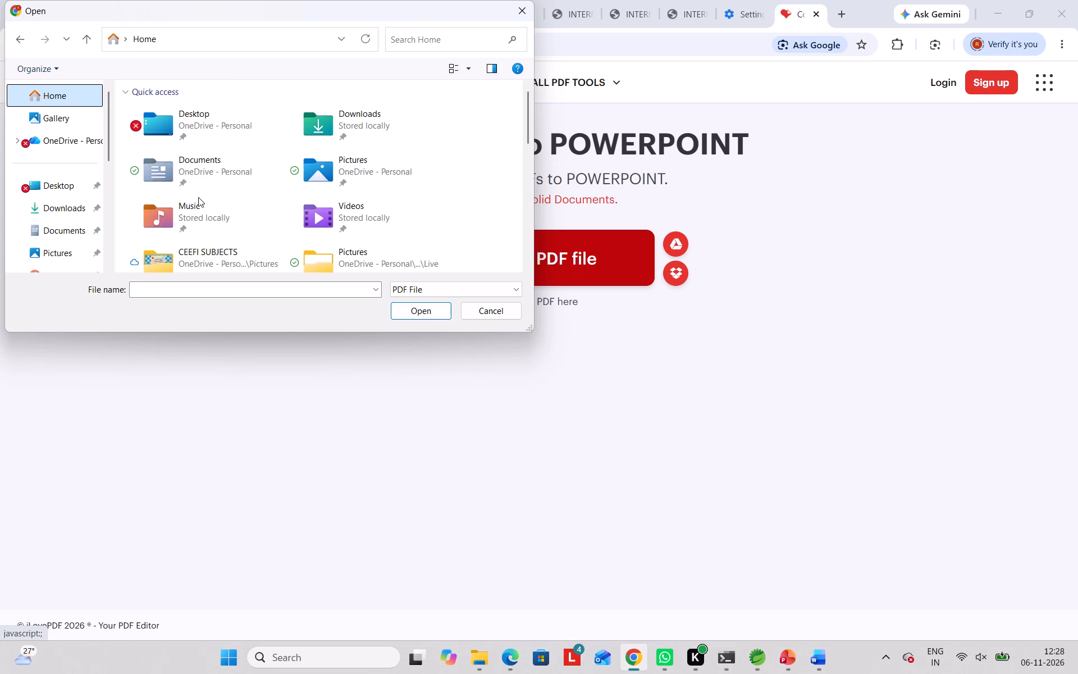
scroll(208, 229, "down", 1)
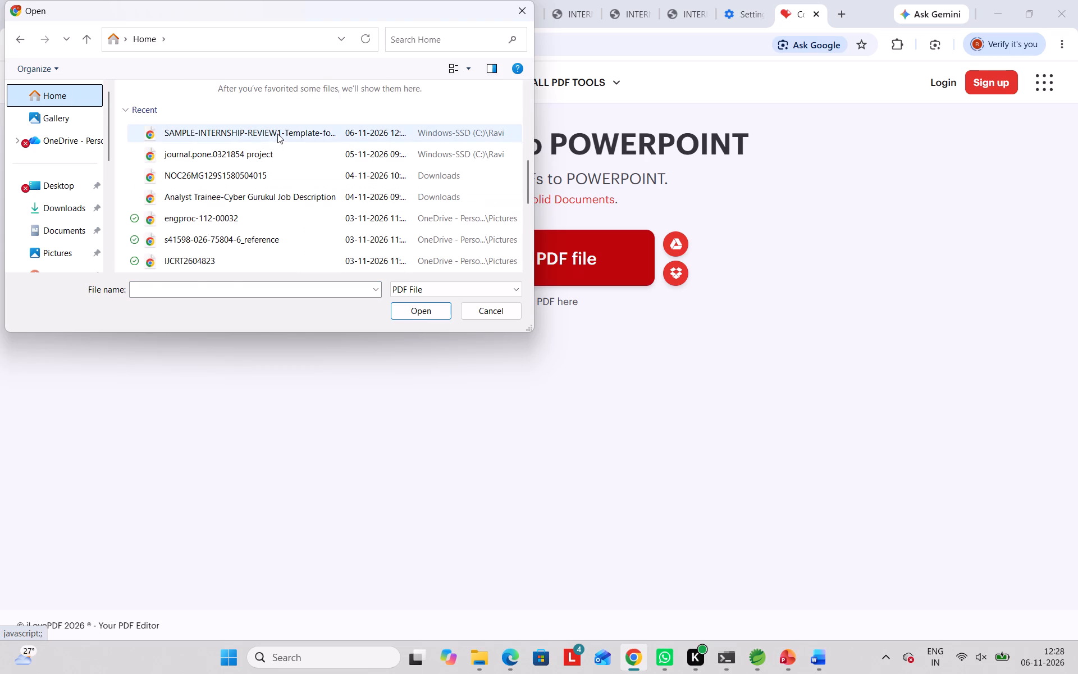
double_click(277, 134)
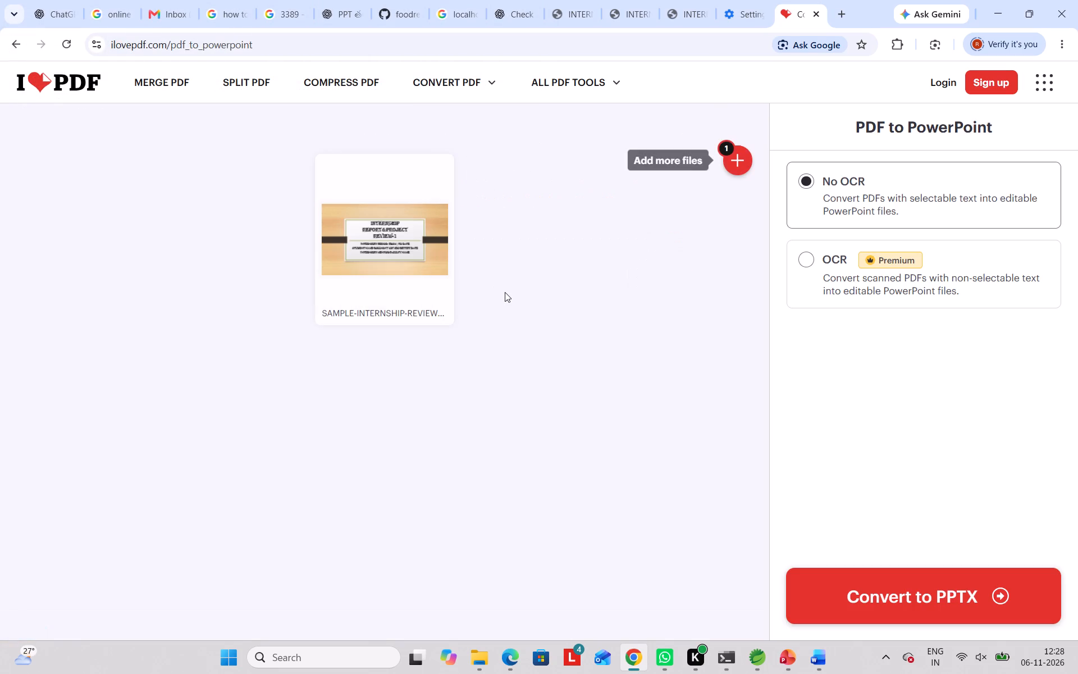
left_click(931, 607)
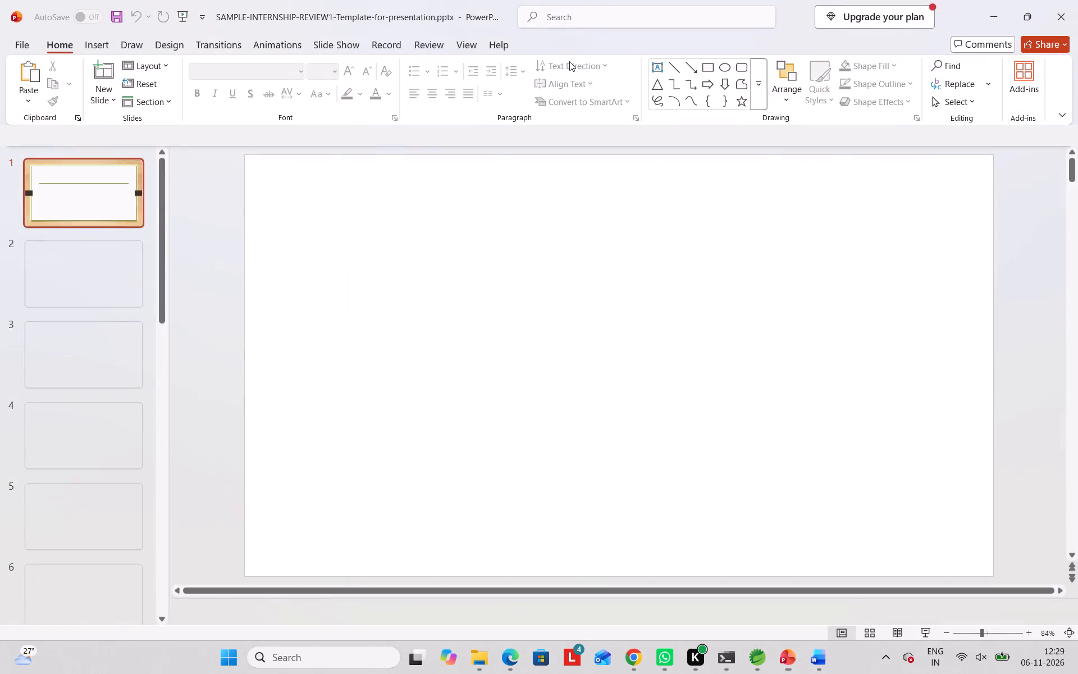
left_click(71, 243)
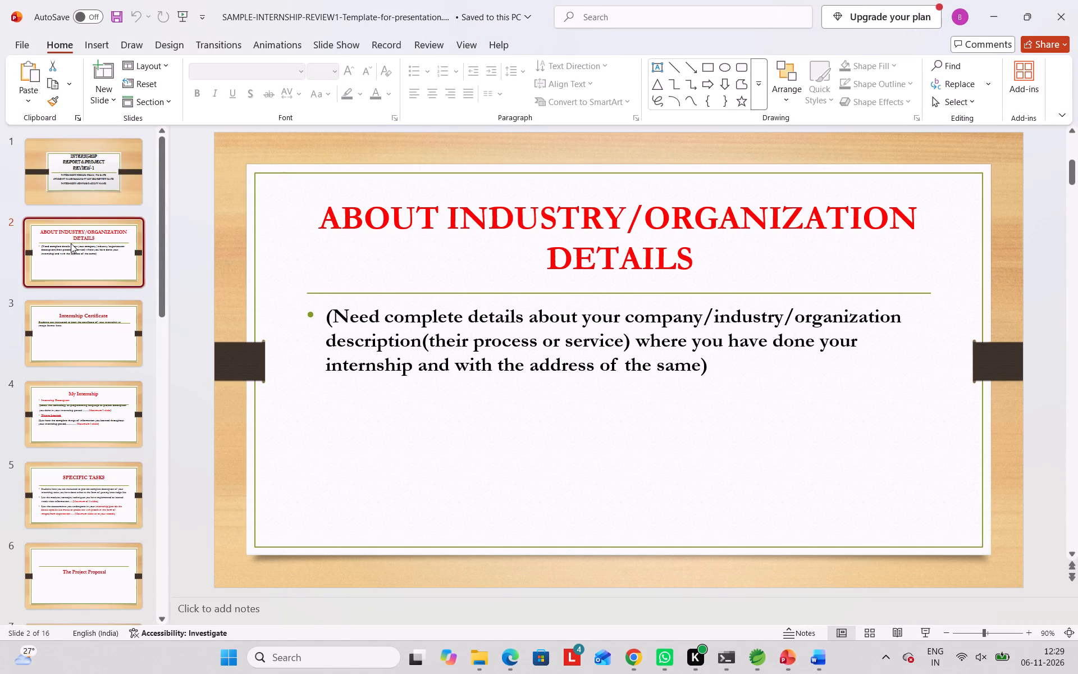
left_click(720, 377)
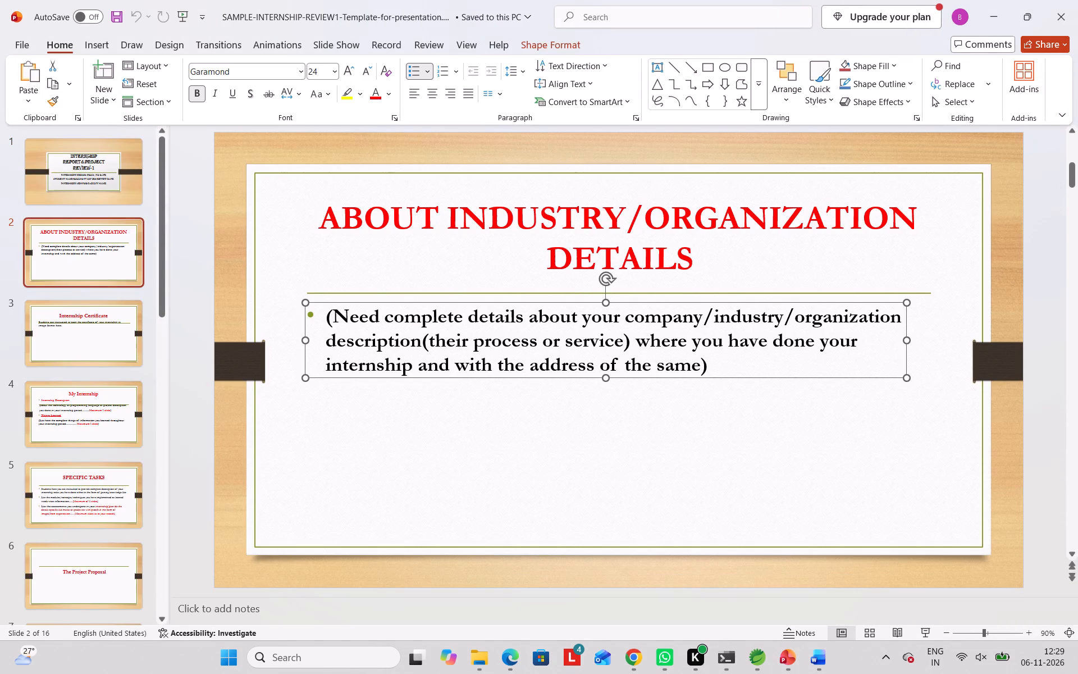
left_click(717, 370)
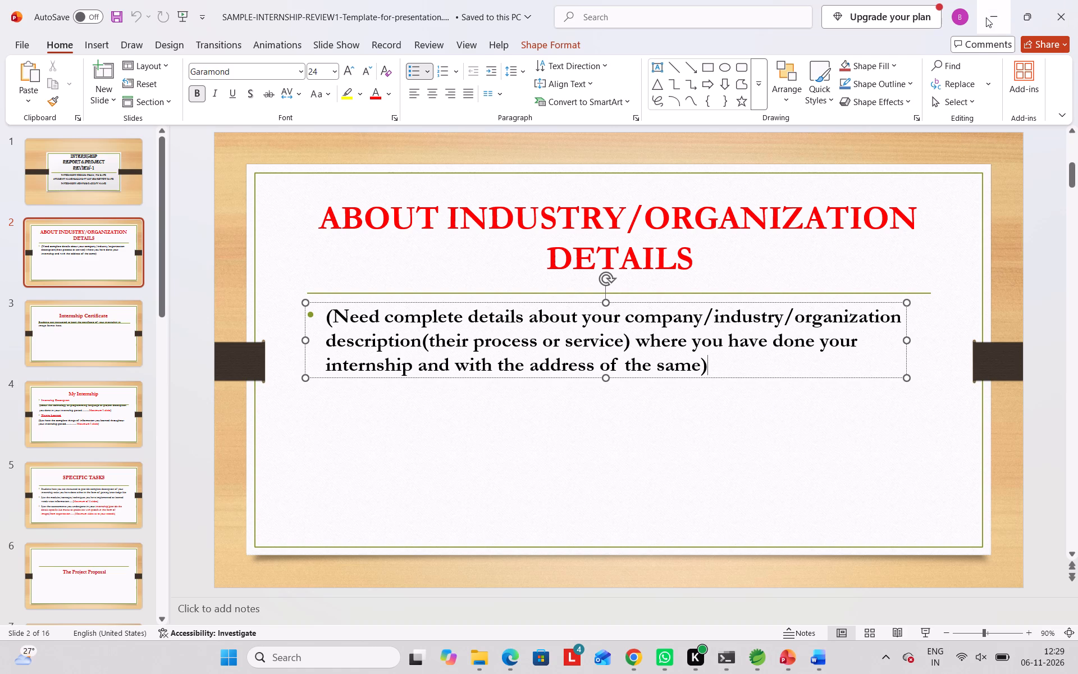
Insert a picture on the Internship Certificate slide, where the instruction asks for the certificate in image format.
left_click(94, 353)
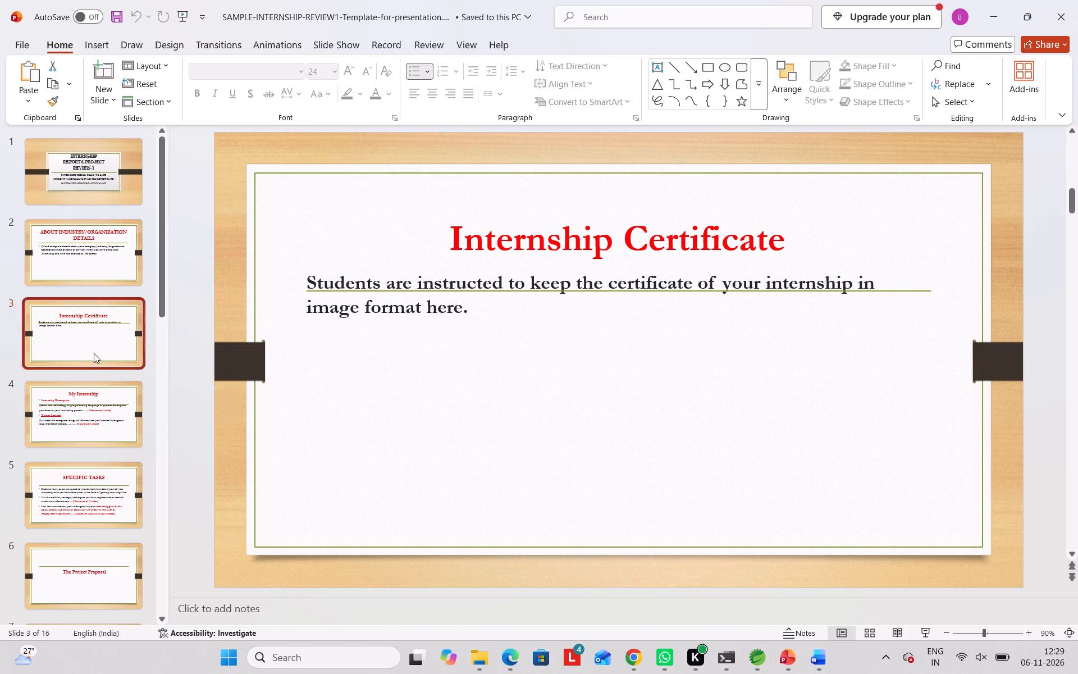
left_click(467, 316)
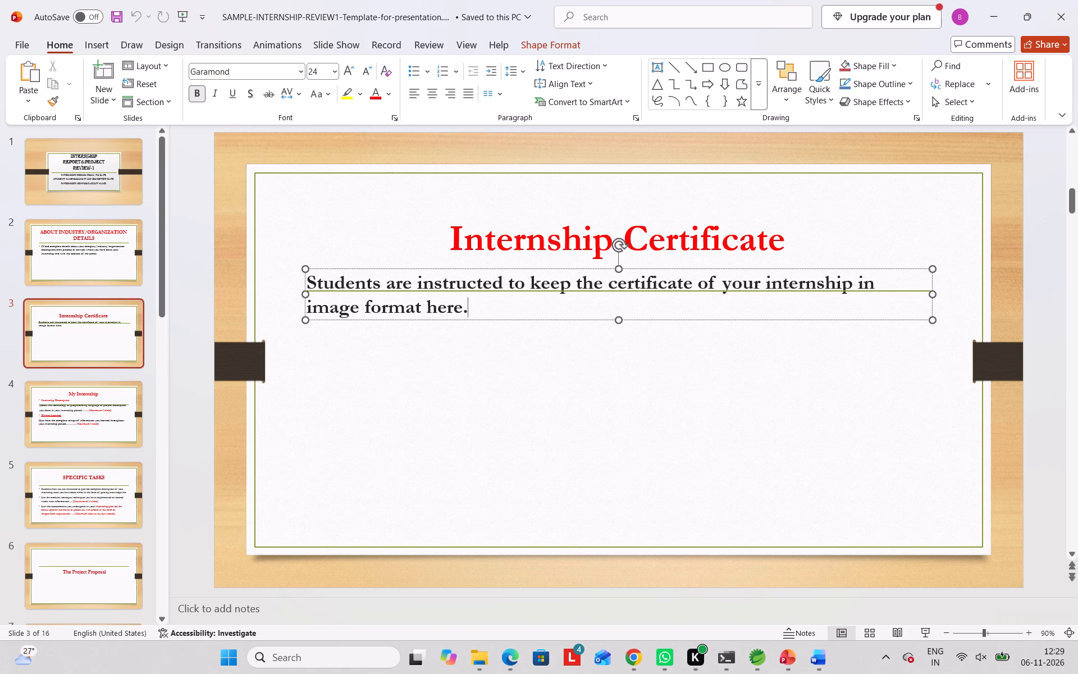
left_click(94, 43)
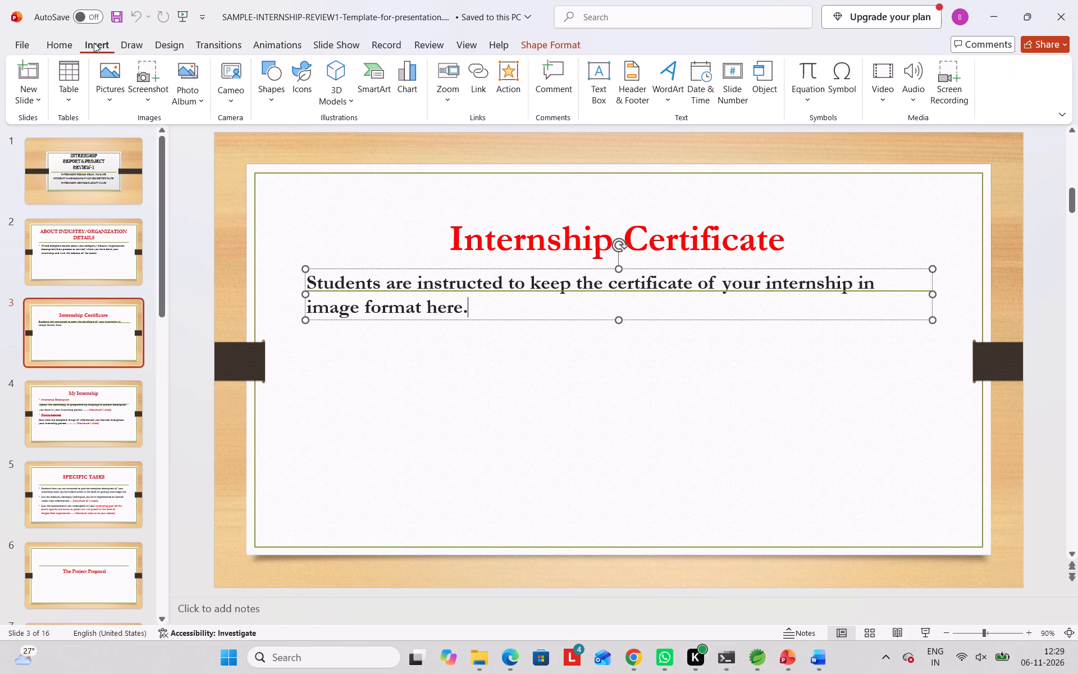
left_click(108, 96)
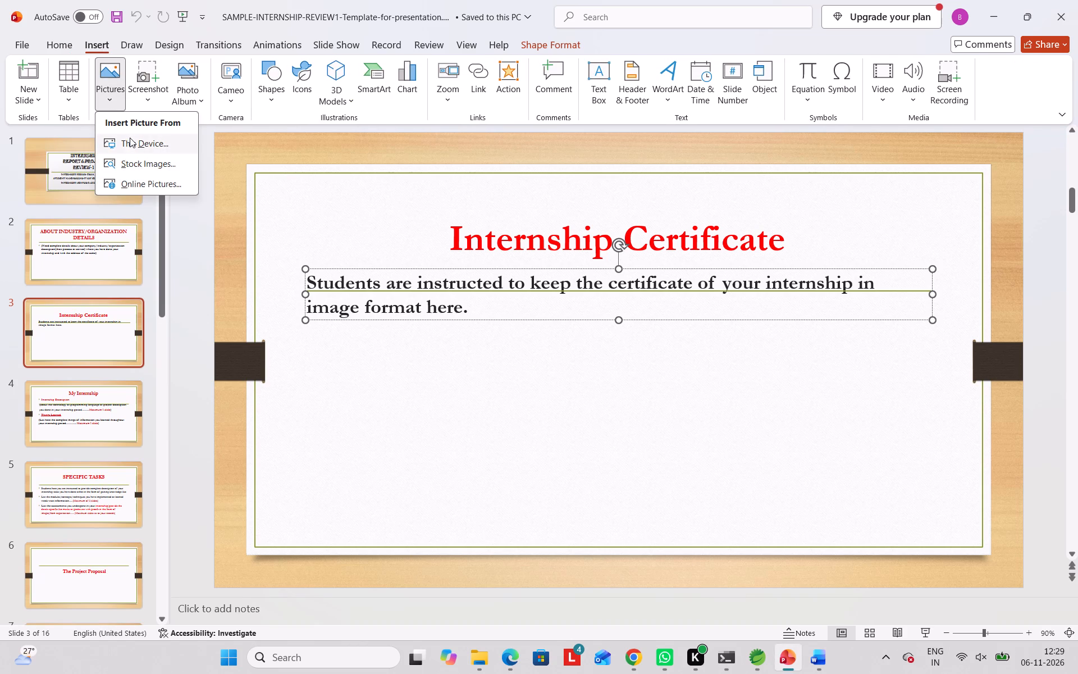
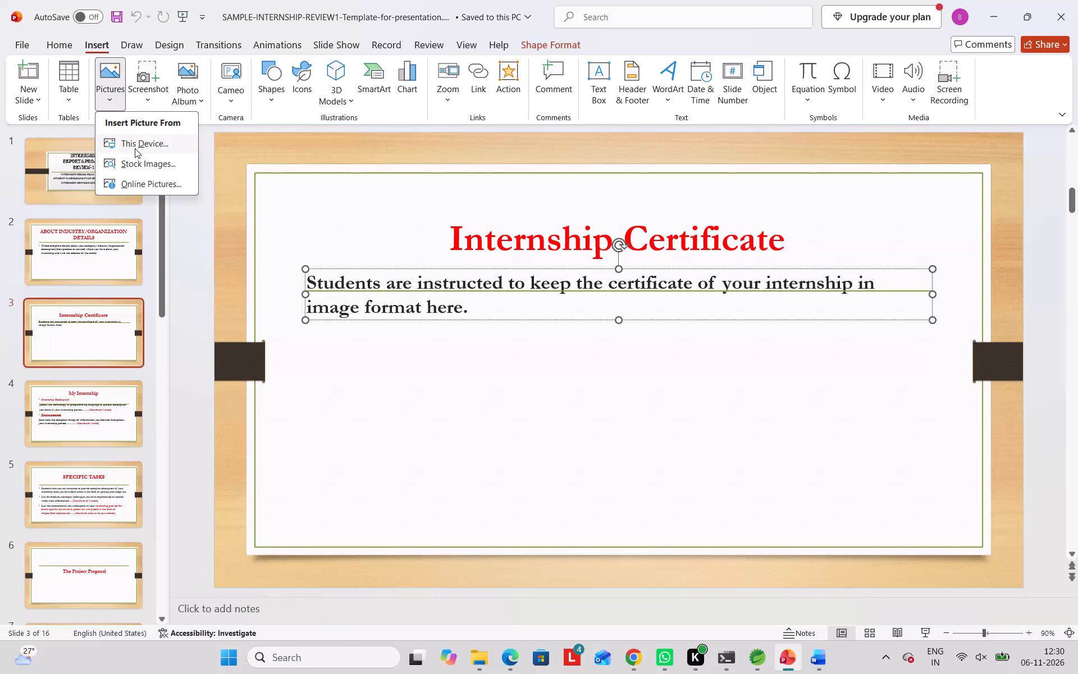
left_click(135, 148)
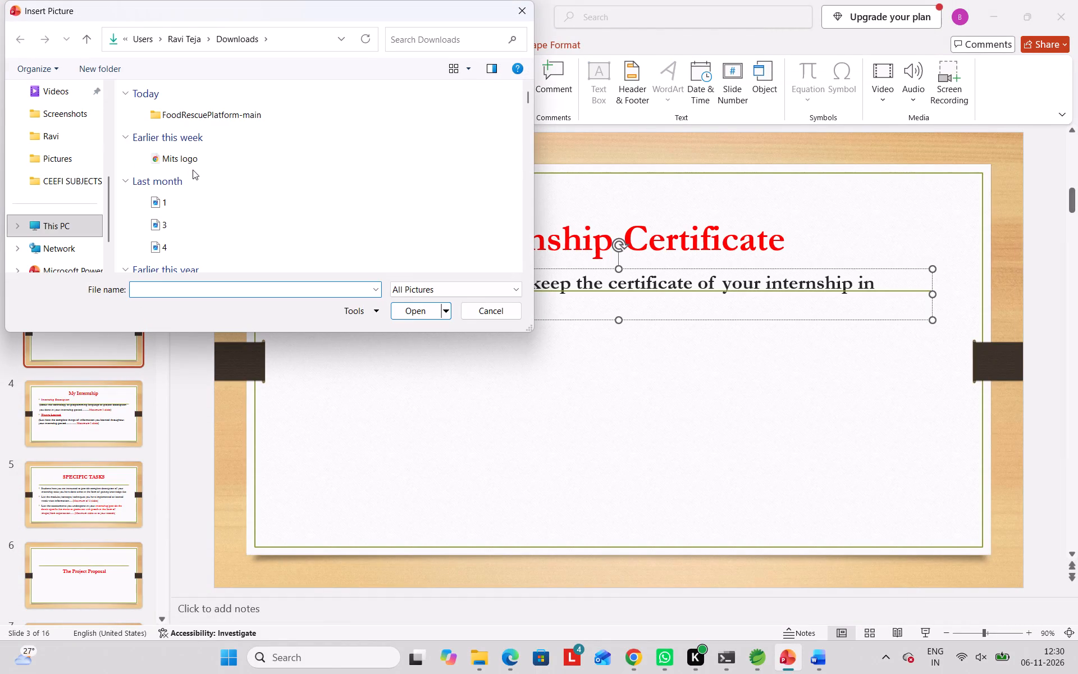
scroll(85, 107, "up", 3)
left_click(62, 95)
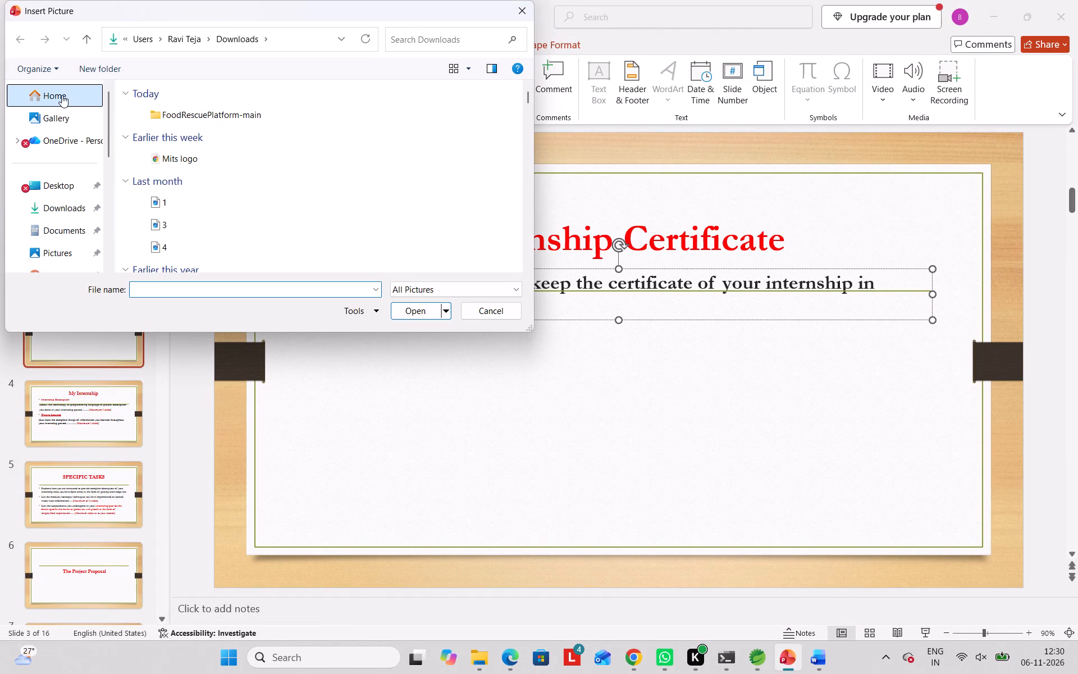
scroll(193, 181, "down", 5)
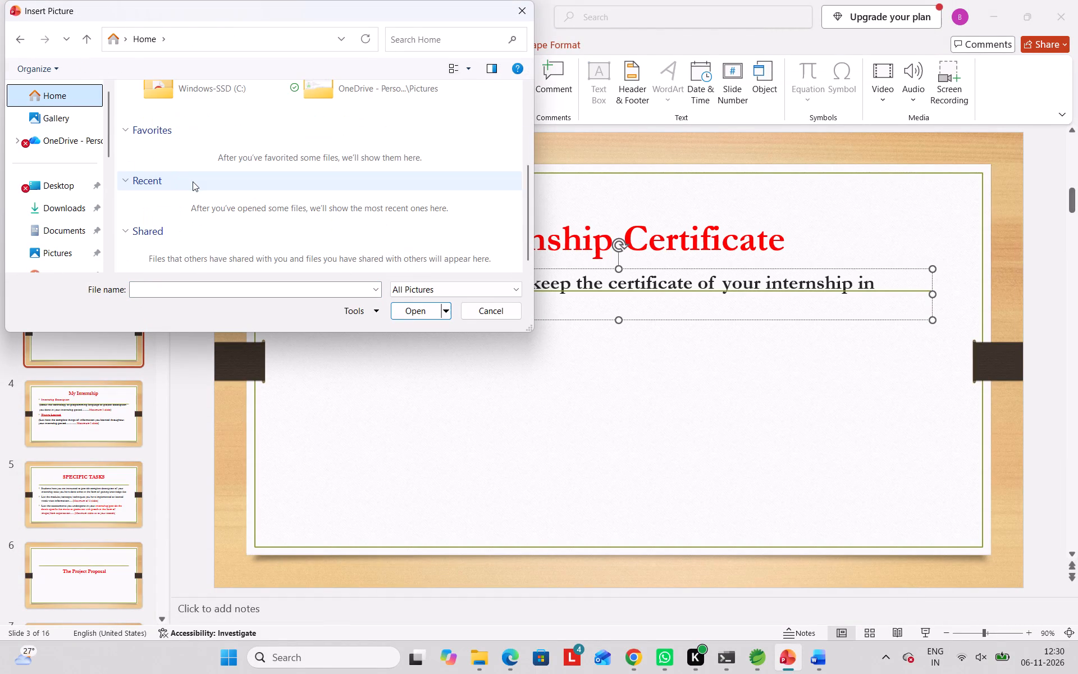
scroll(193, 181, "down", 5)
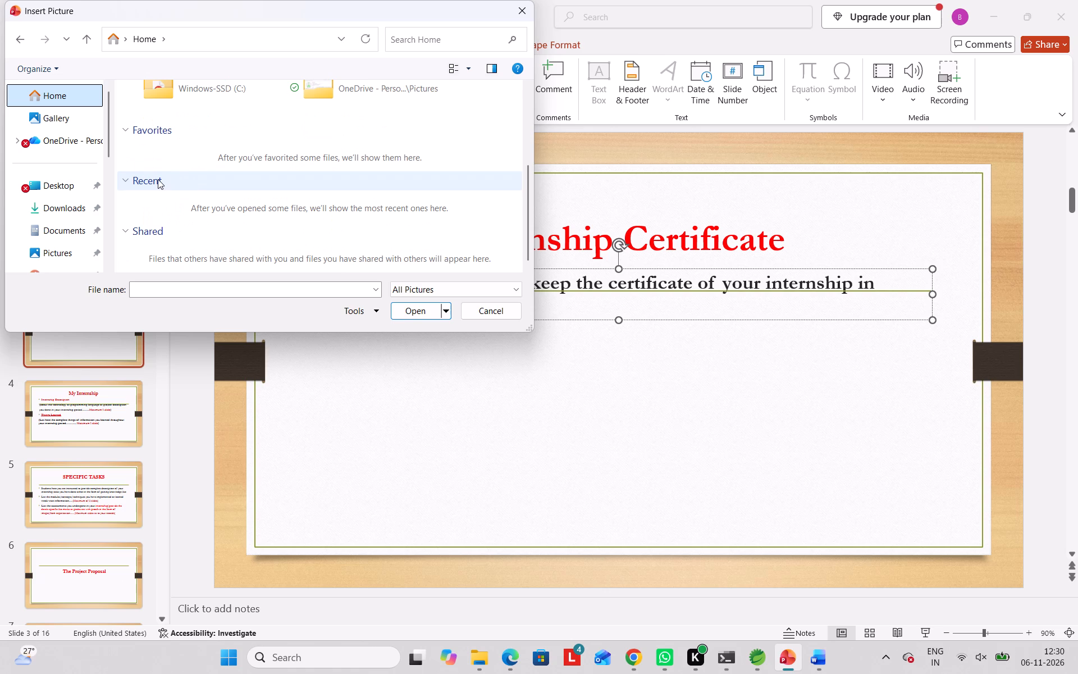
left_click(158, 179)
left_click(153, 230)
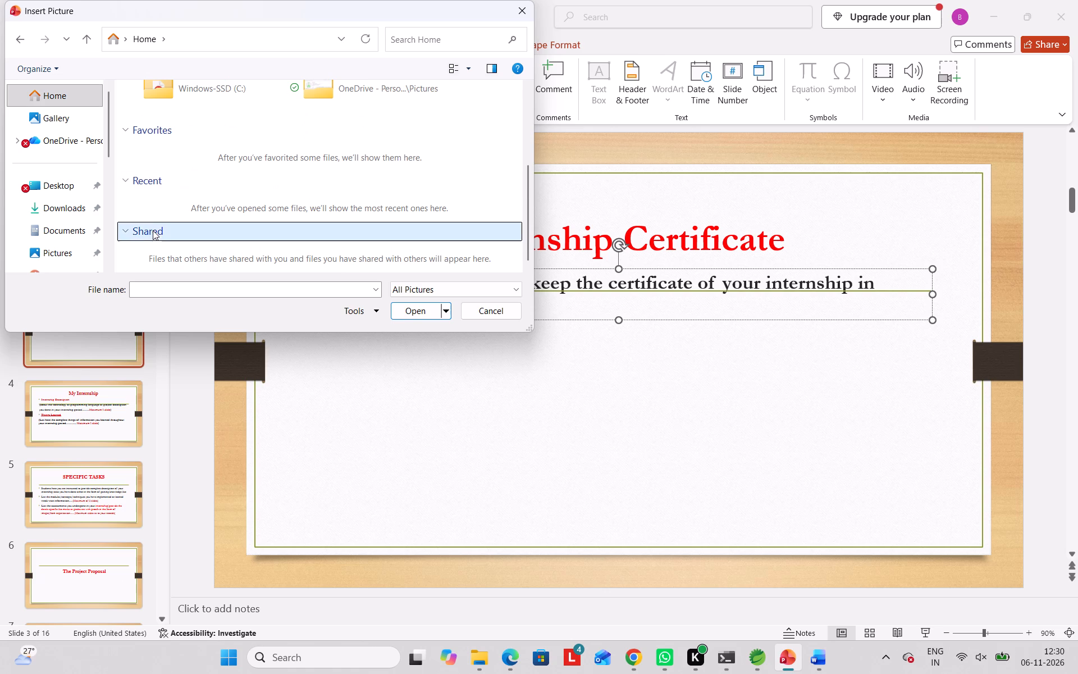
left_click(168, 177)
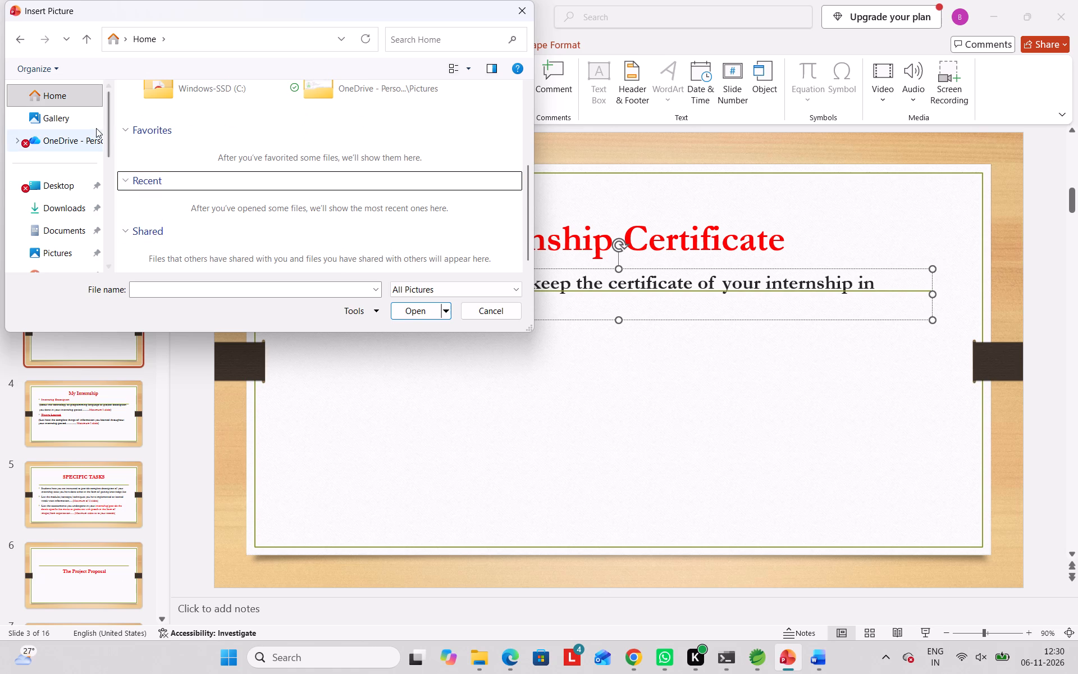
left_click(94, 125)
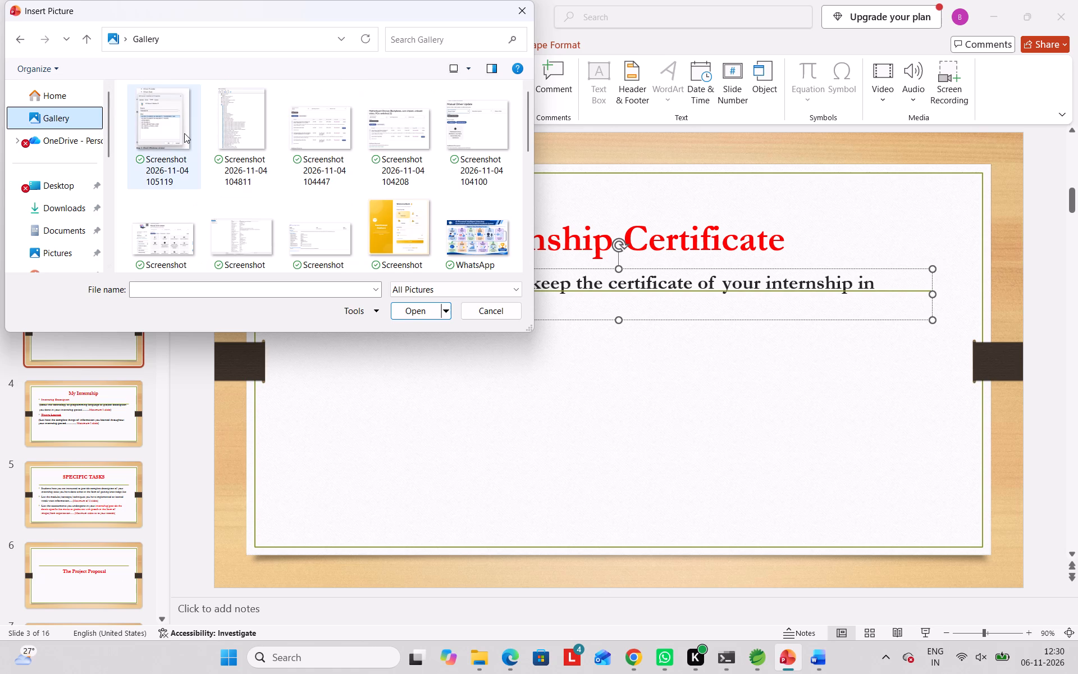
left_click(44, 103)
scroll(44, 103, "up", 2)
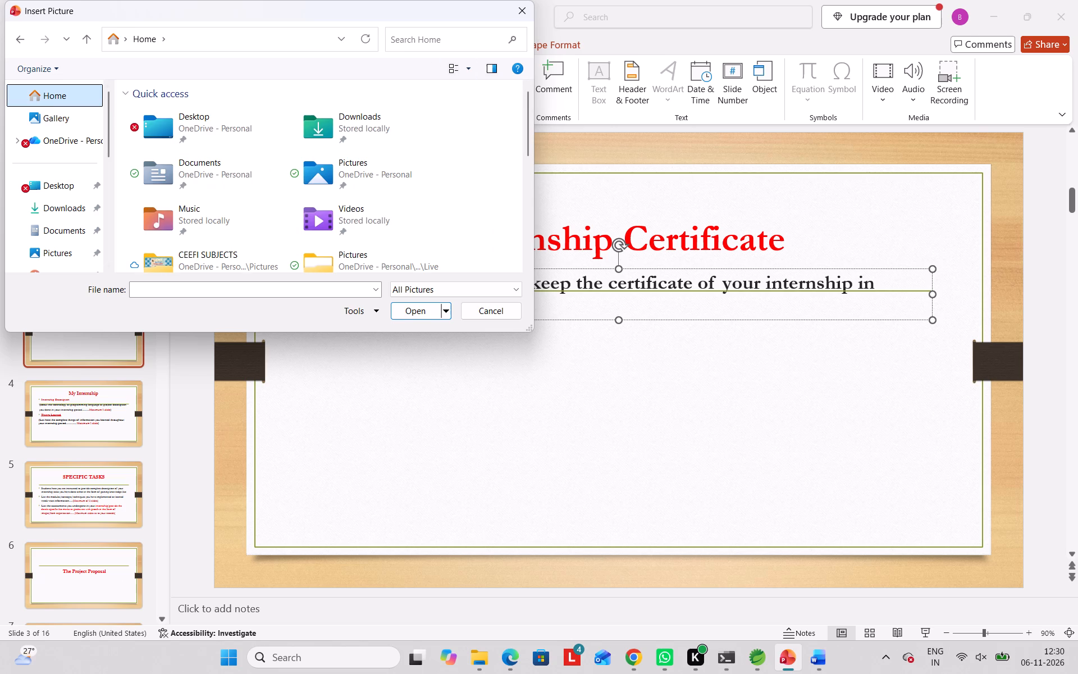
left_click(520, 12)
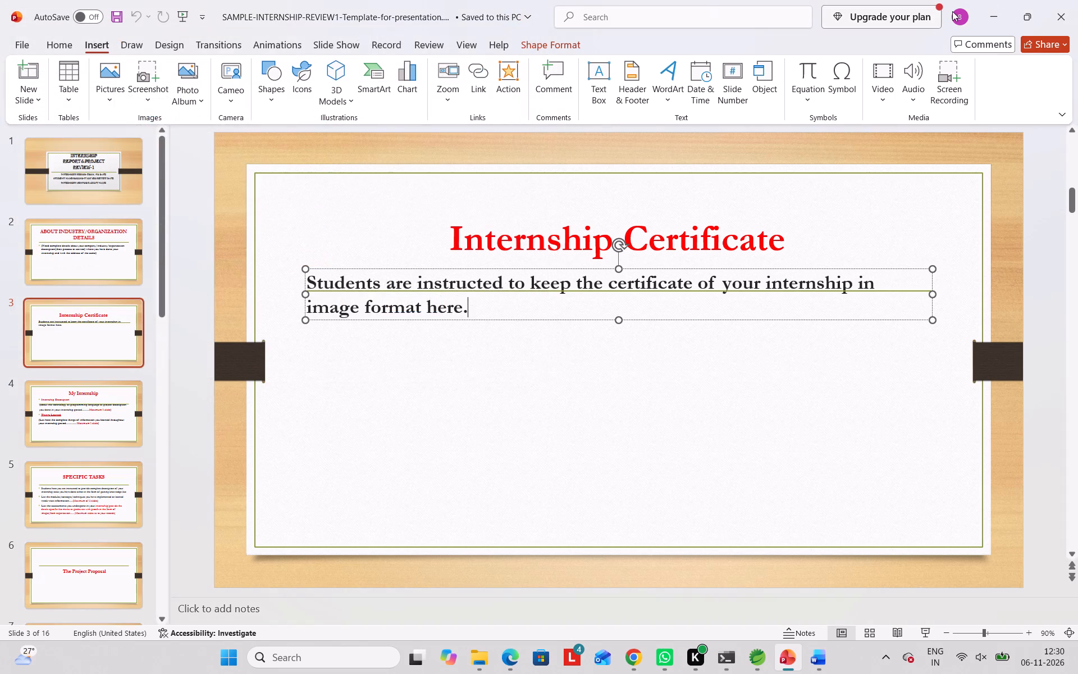
Switch to Chrome, search the web for "convert pdf to image" and open the sponsored Free PDF to JPG Converter from cleverhumanizer.ai.
left_click(993, 7)
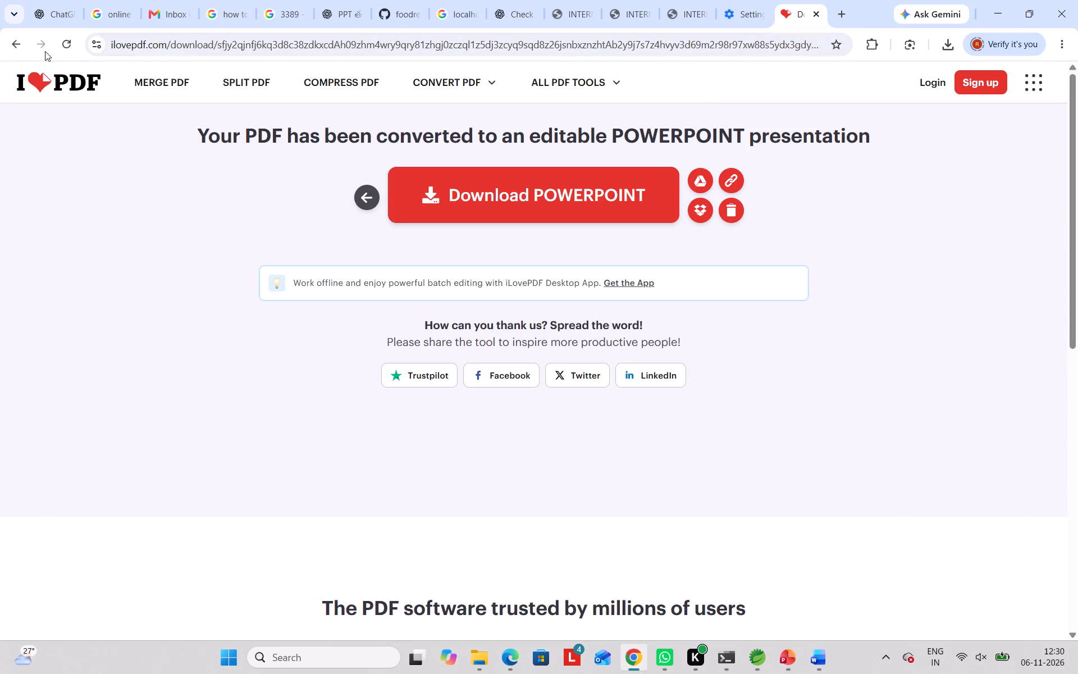
left_click(13, 45)
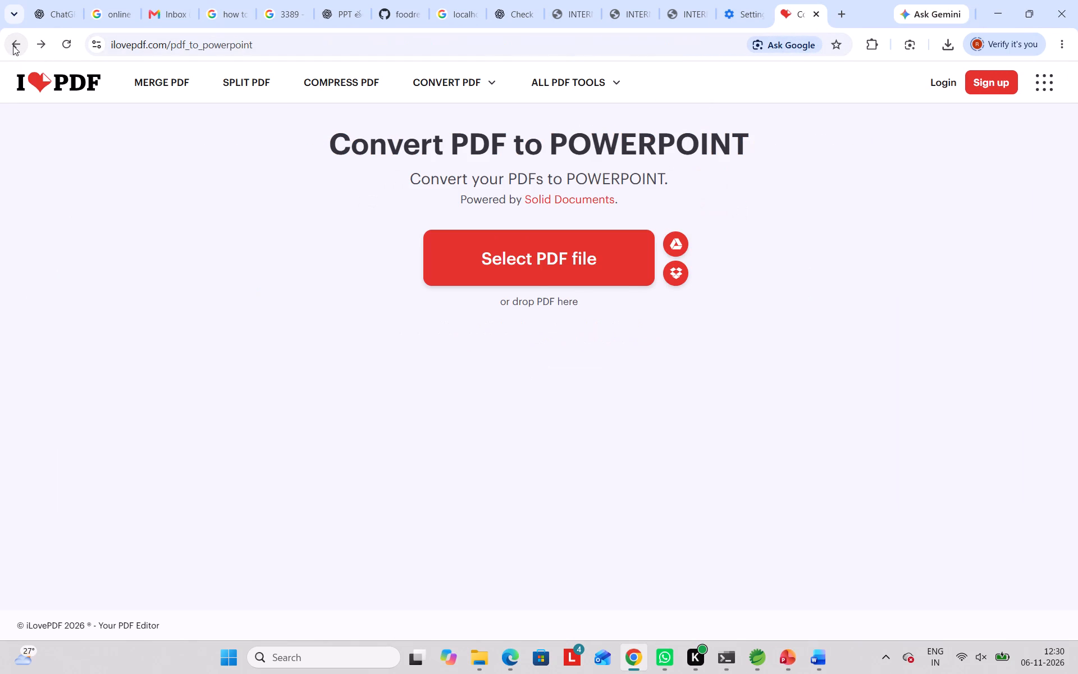
left_click(13, 45)
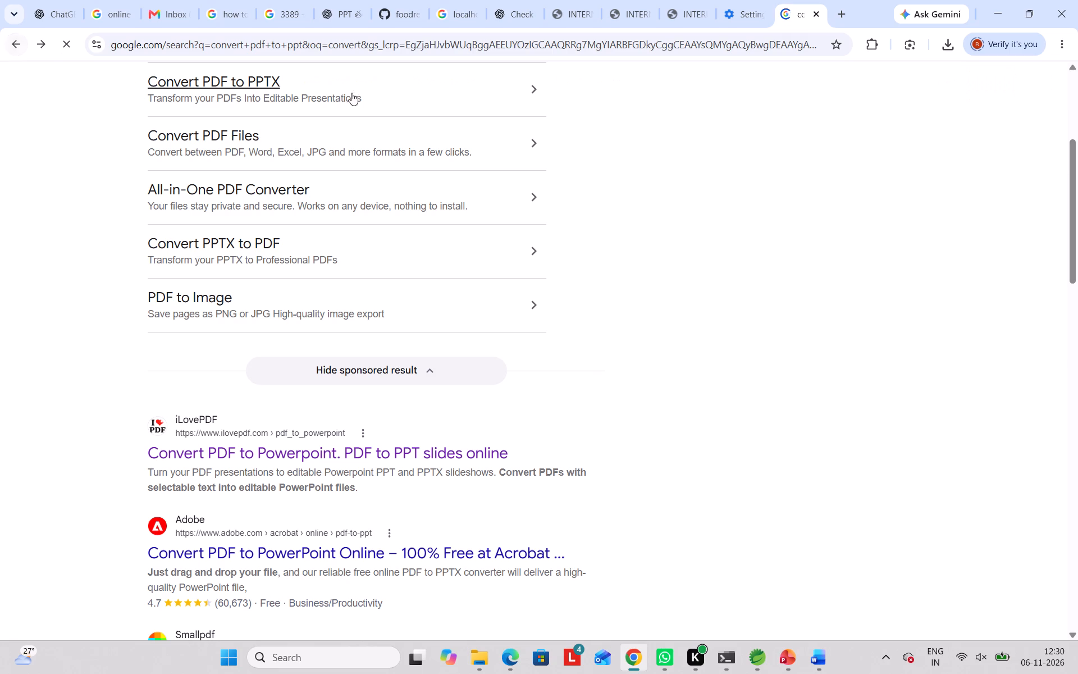
scroll(378, 178, "up", 6)
left_click(254, 90)
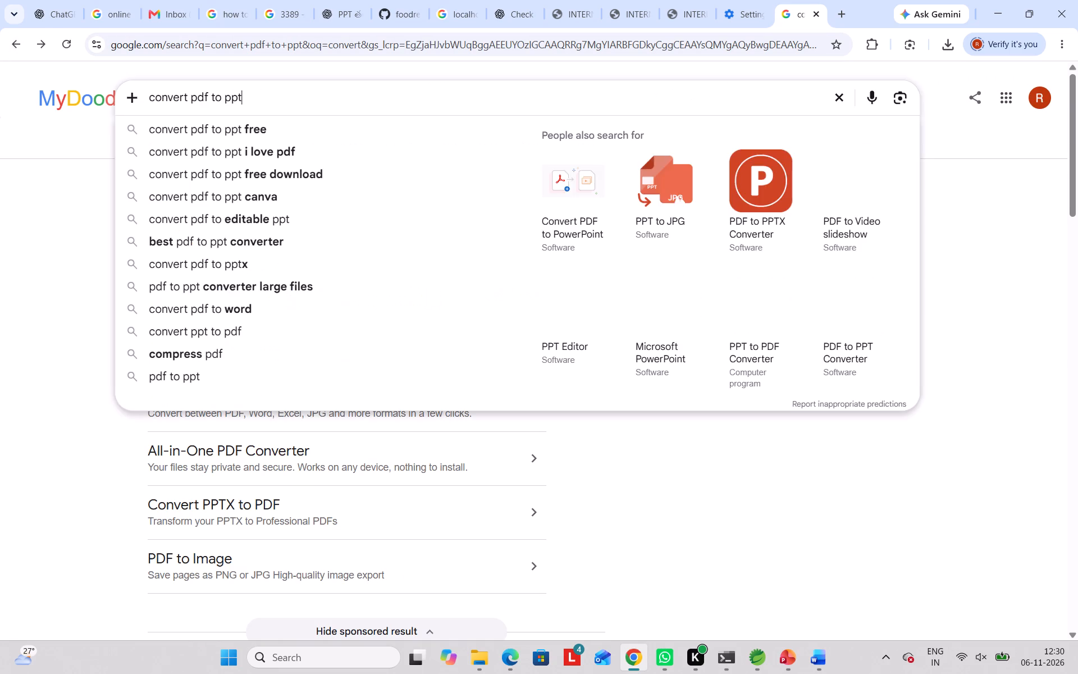
key("BackSpace")
key("BackSpace")
key("BackSpace")
key("BackSpace")
key("BackSpace")
type("o")
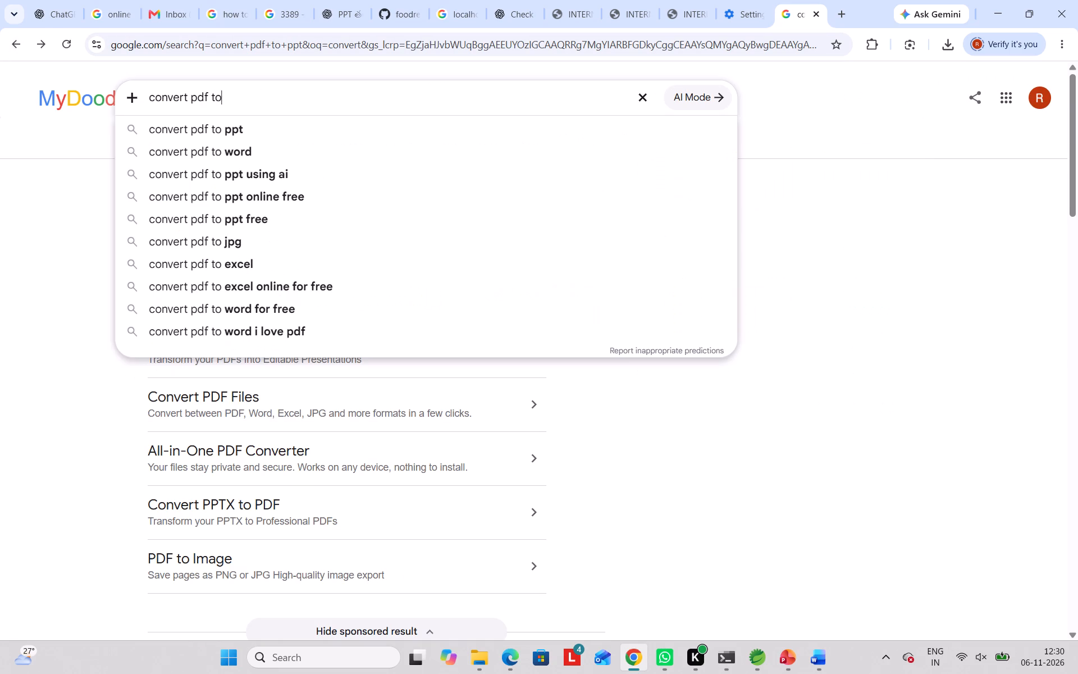
key("space")
type("im")
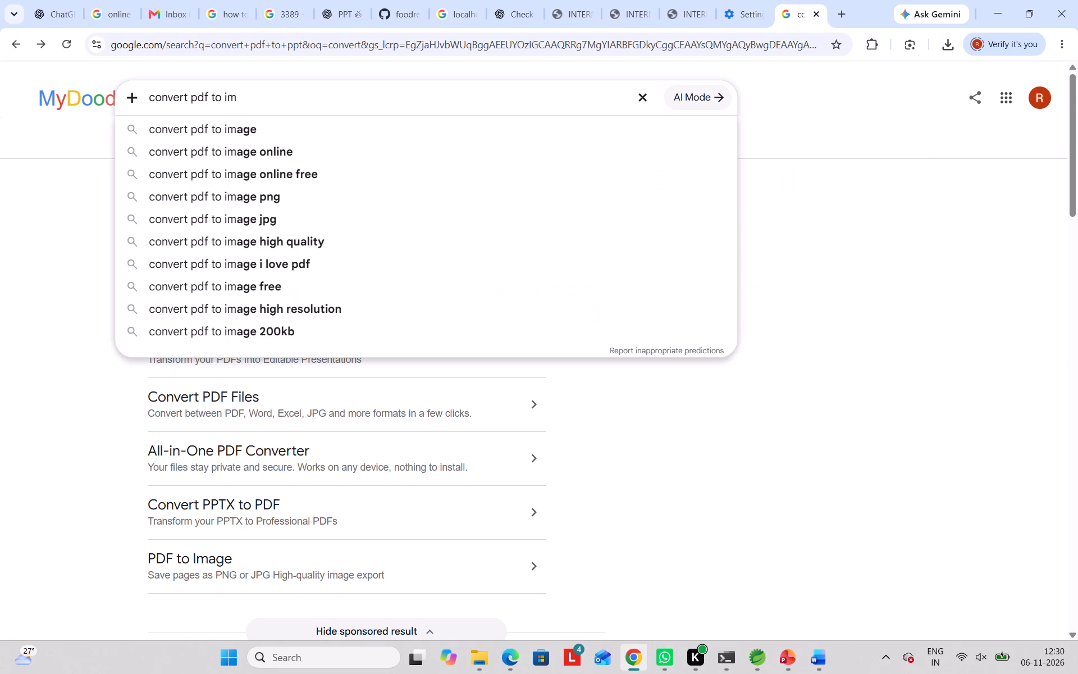
left_click(288, 133)
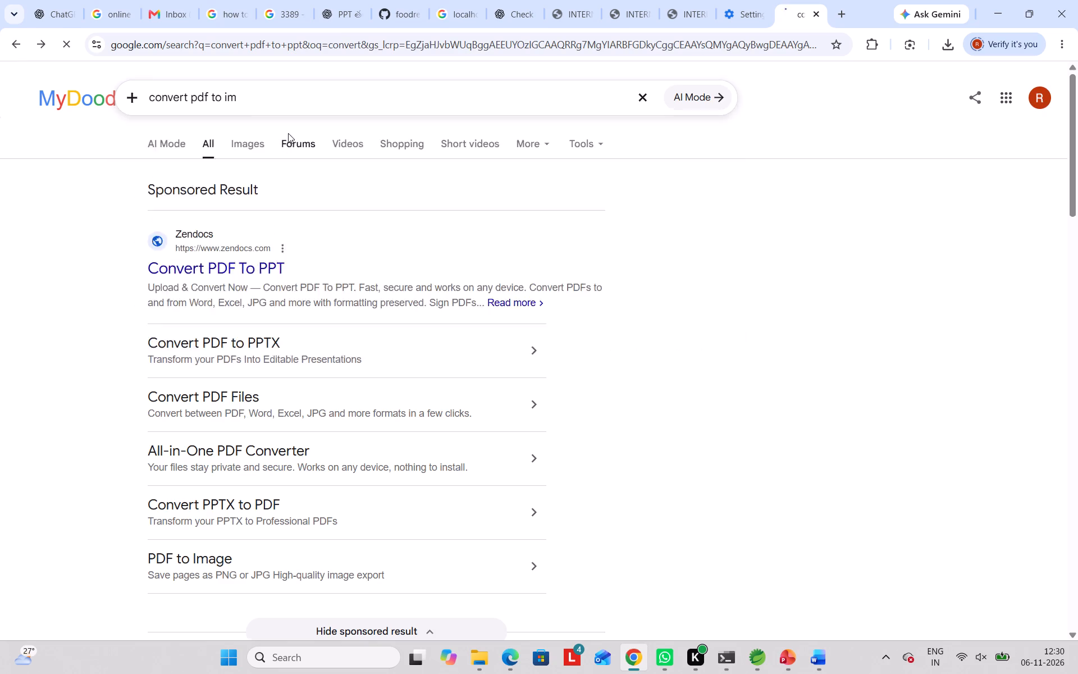
left_click(262, 269)
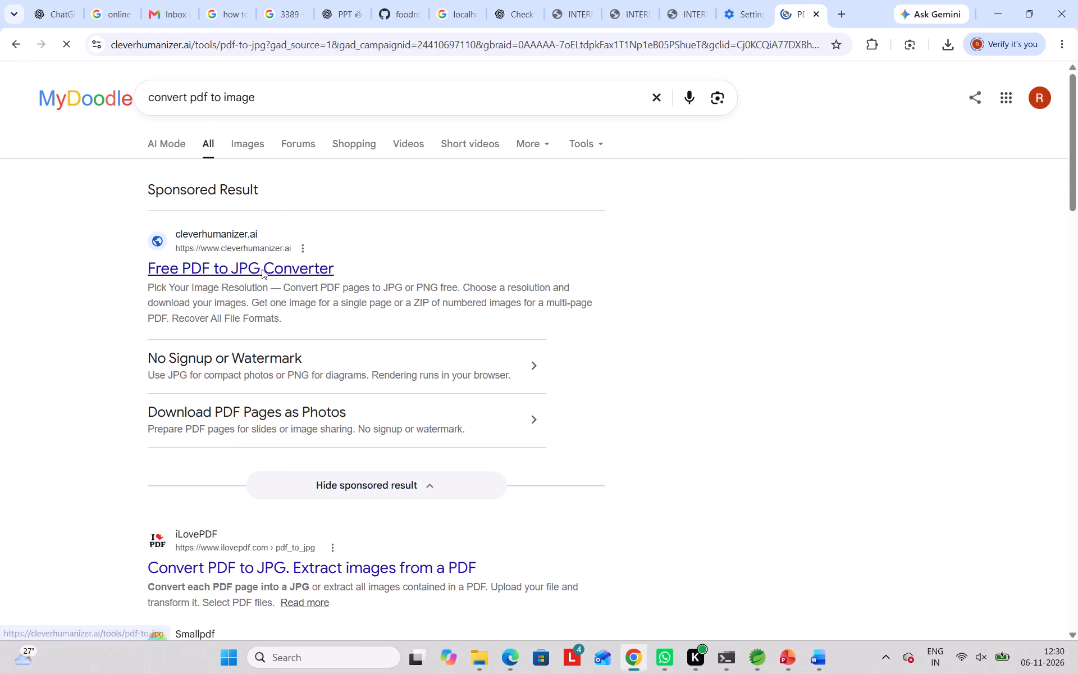
Convert the recent "Completion Certificate From Intern Certify" PDF to a JPG image.
double_click(551, 353)
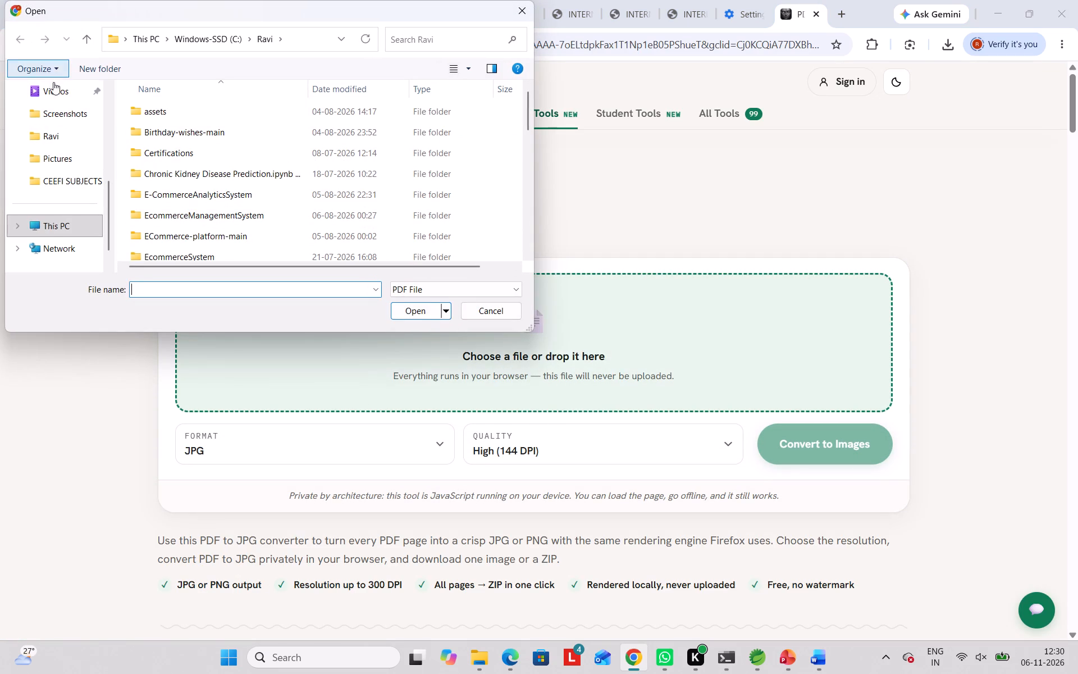
scroll(53, 143, "up", 3)
left_click(73, 95)
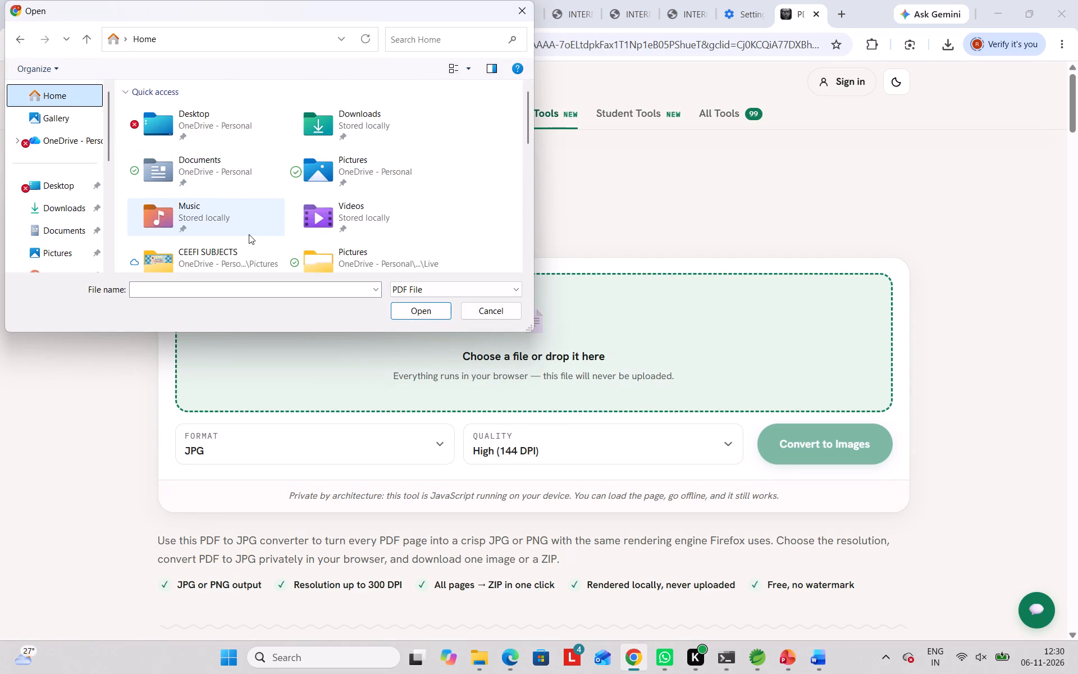
scroll(249, 234, "down", 2)
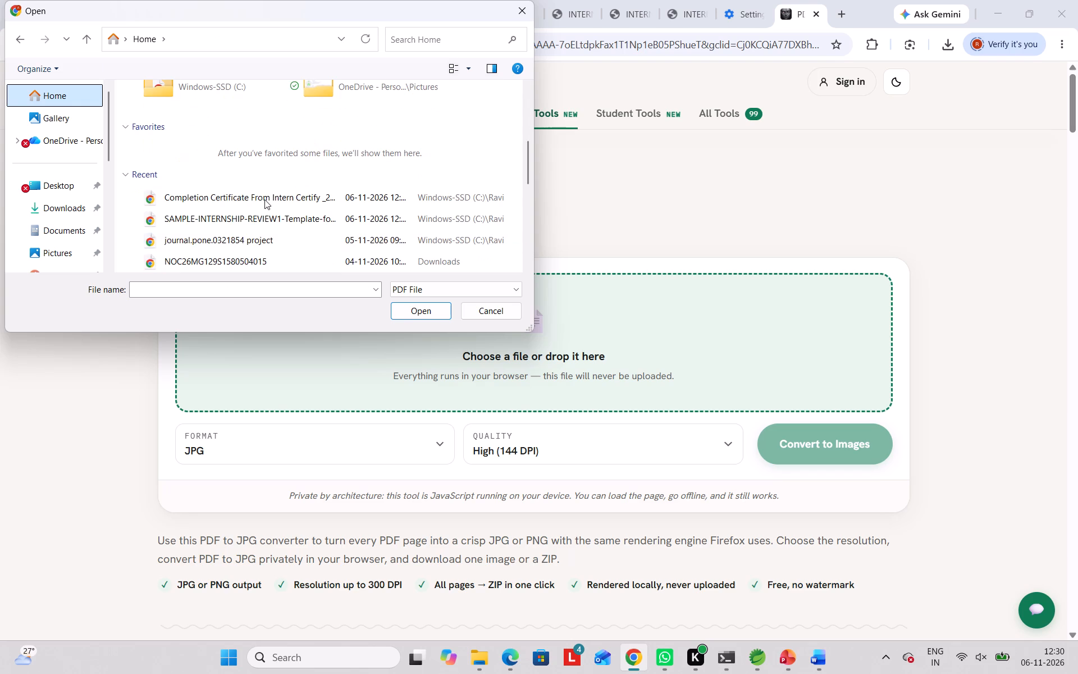
double_click(264, 199)
left_click(855, 468)
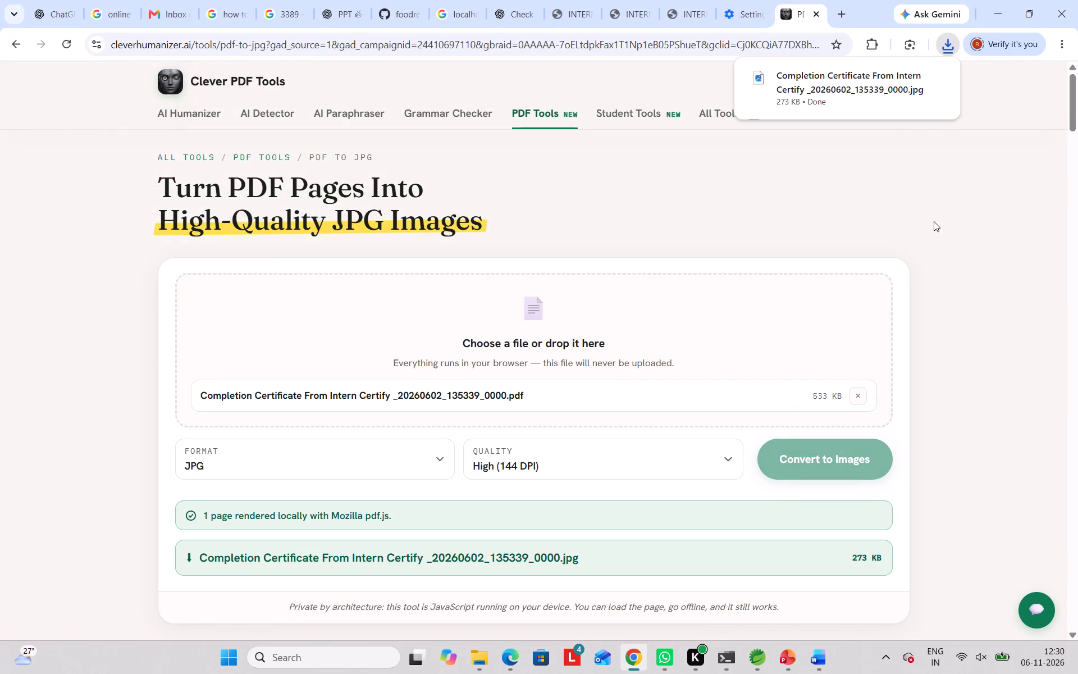
Show the downloaded certificate JPG in the Downloads folder and open it to examine the image.
double_click(897, 78)
double_click(914, 78)
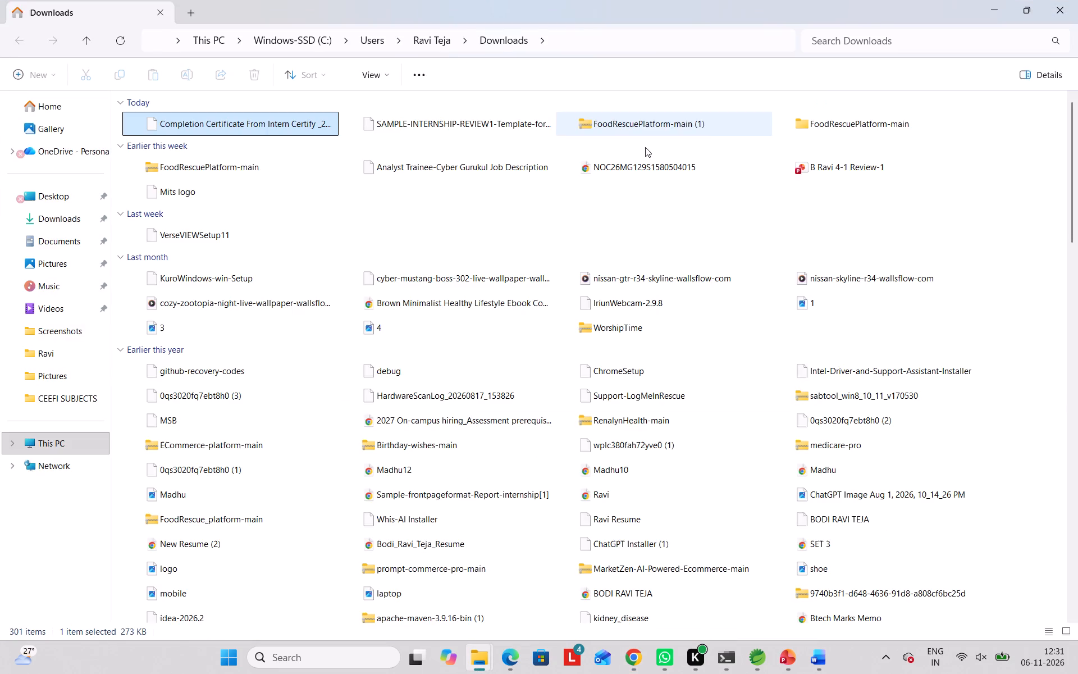
double_click(300, 119)
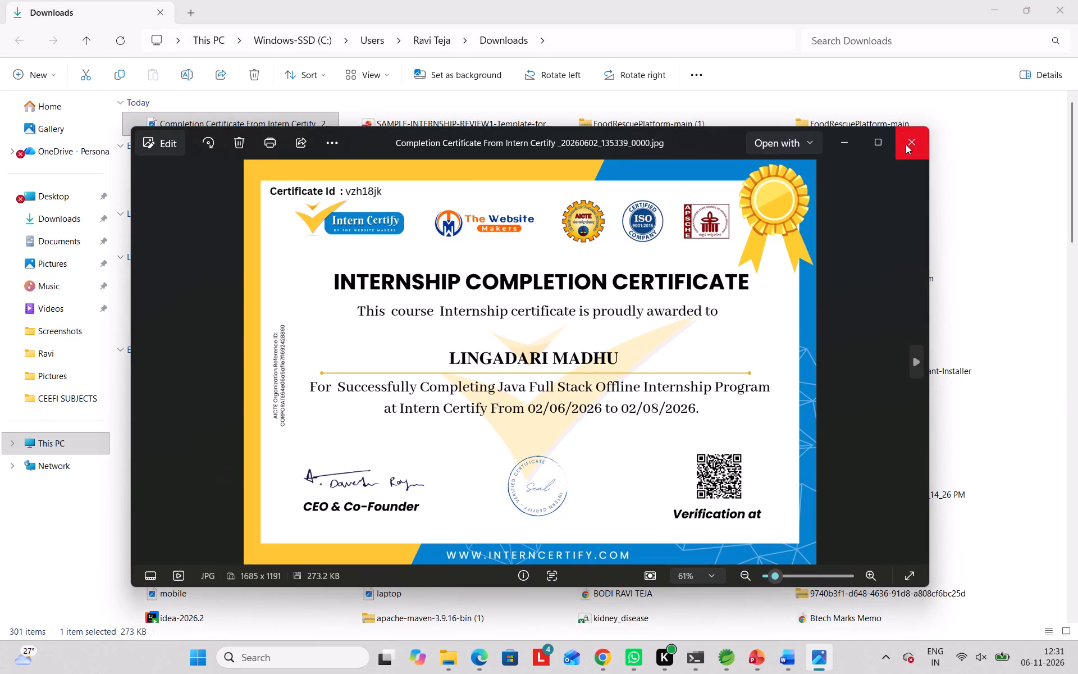
left_click(908, 144)
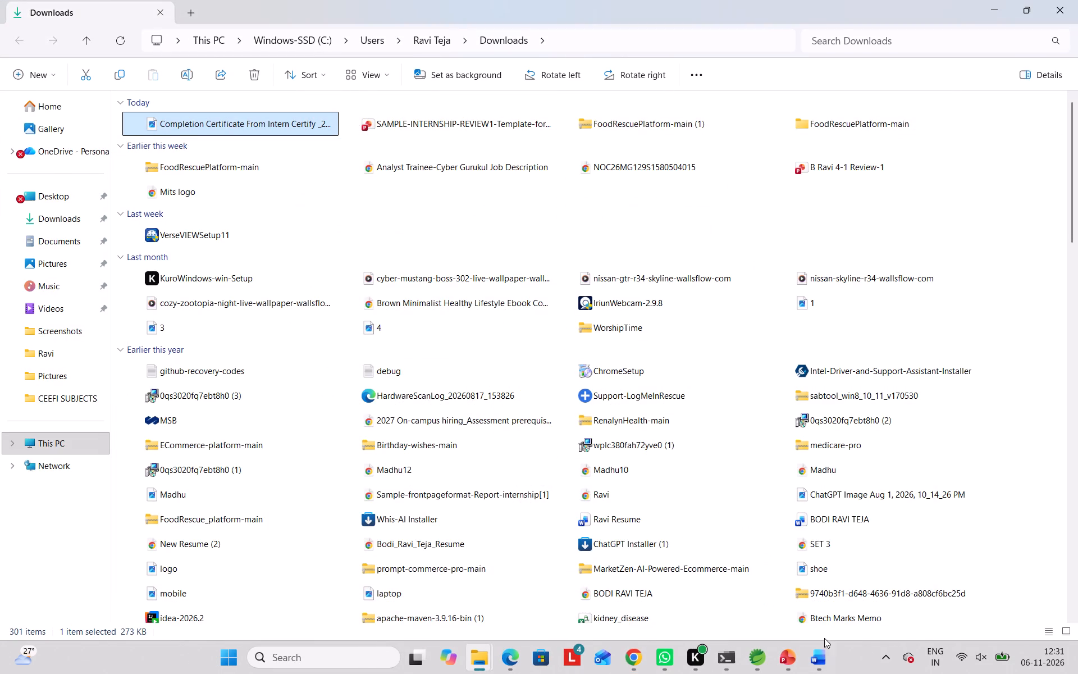
Switch back to PowerPoint and insert the downloaded Completion Certificate JPG on the Internship Certificate slide.
left_click(783, 662)
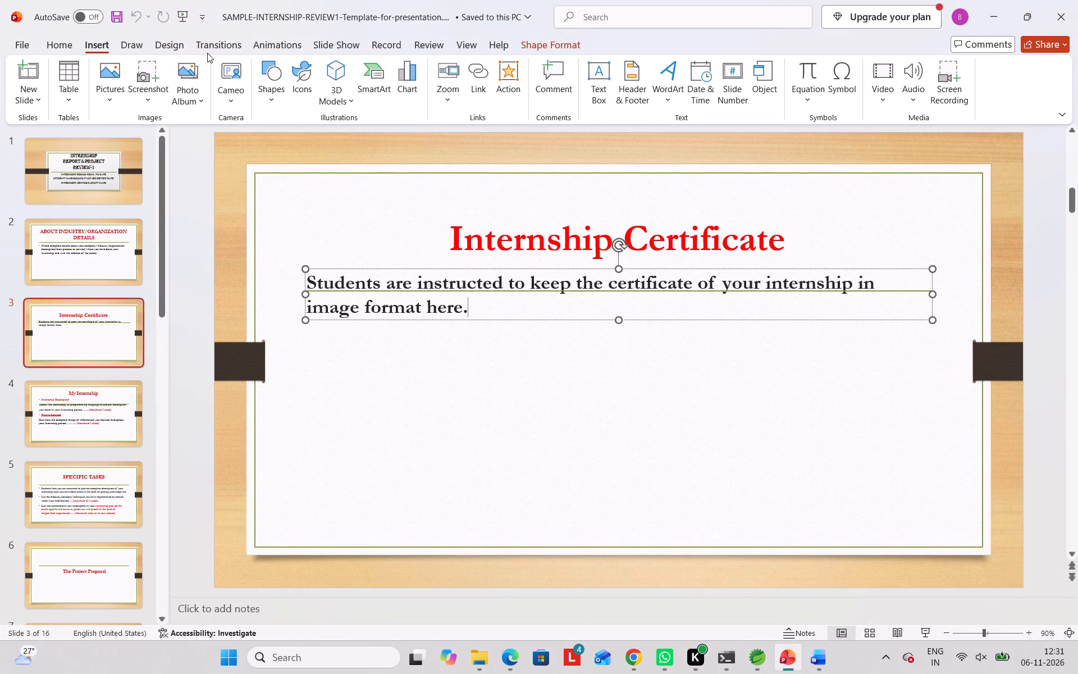
double_click(112, 75)
left_click(112, 75)
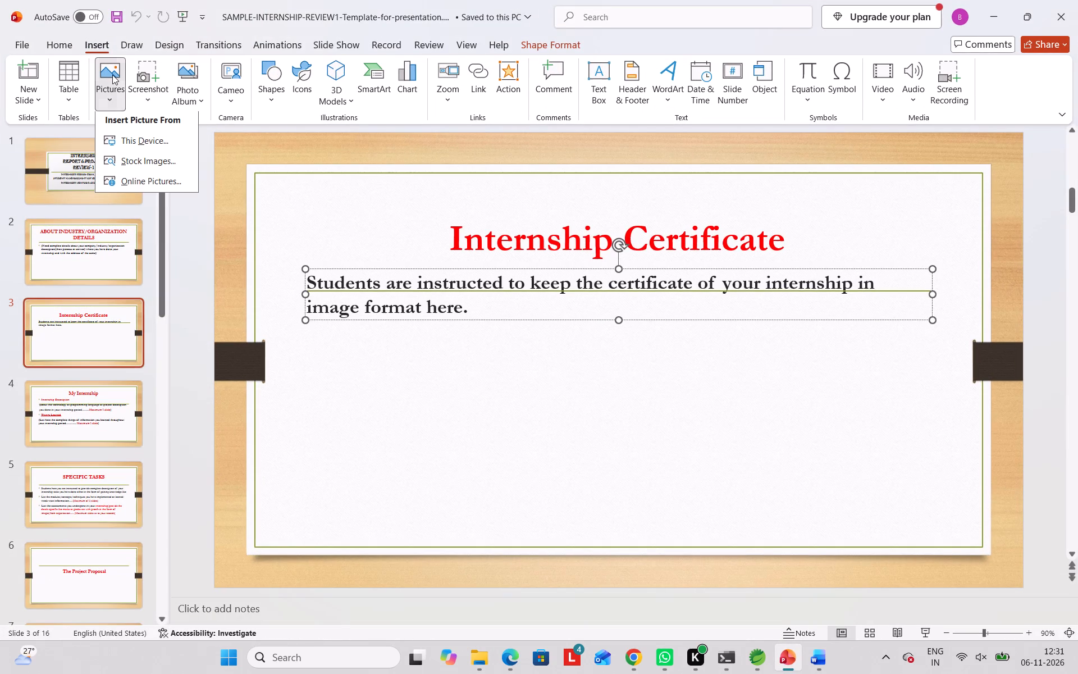
left_click(154, 151)
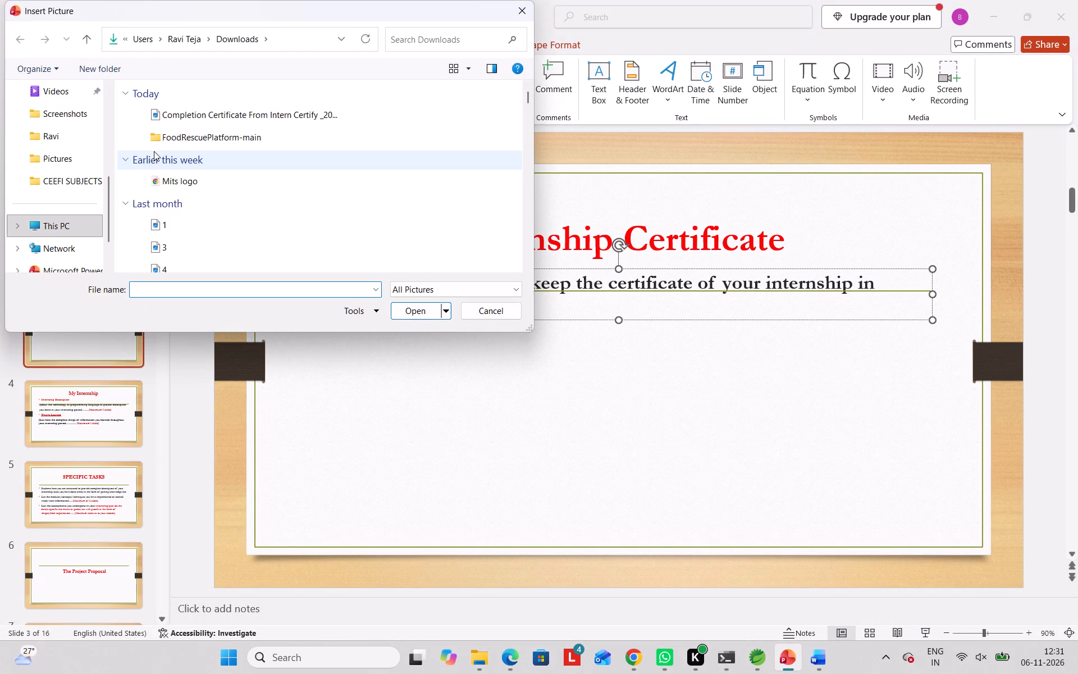
left_click(192, 120)
double_click(192, 120)
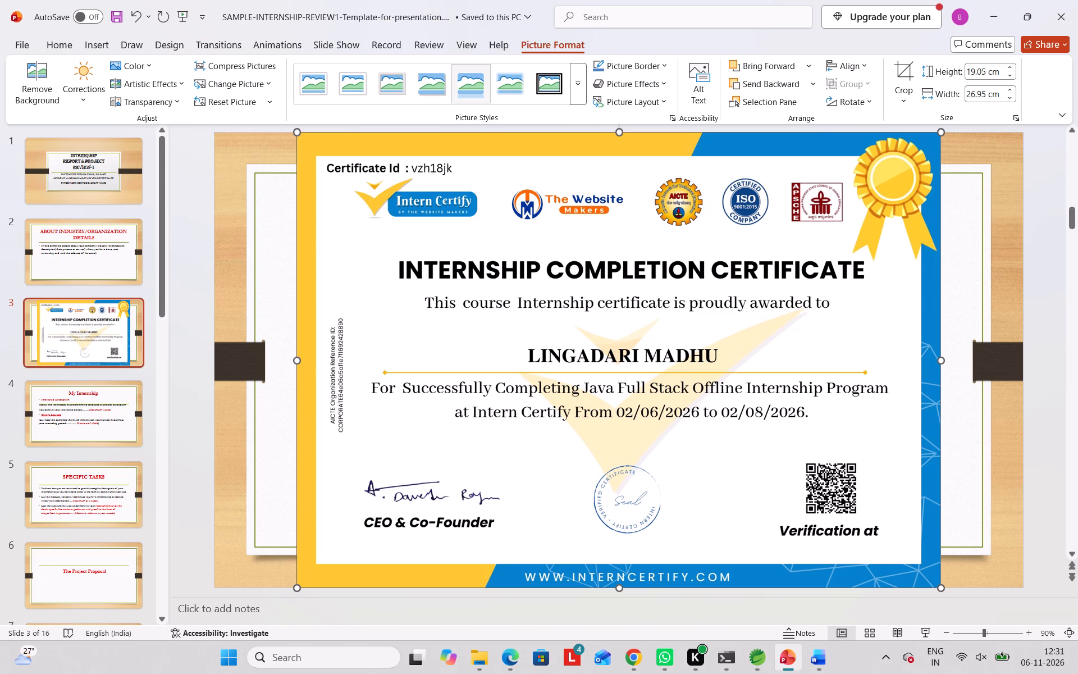
Shrink the certificate picture proportionally from its upper-right corner until the Internship Certificate title is uncovered.
left_click(919, 145)
left_click_drag(941, 131, 860, 224)
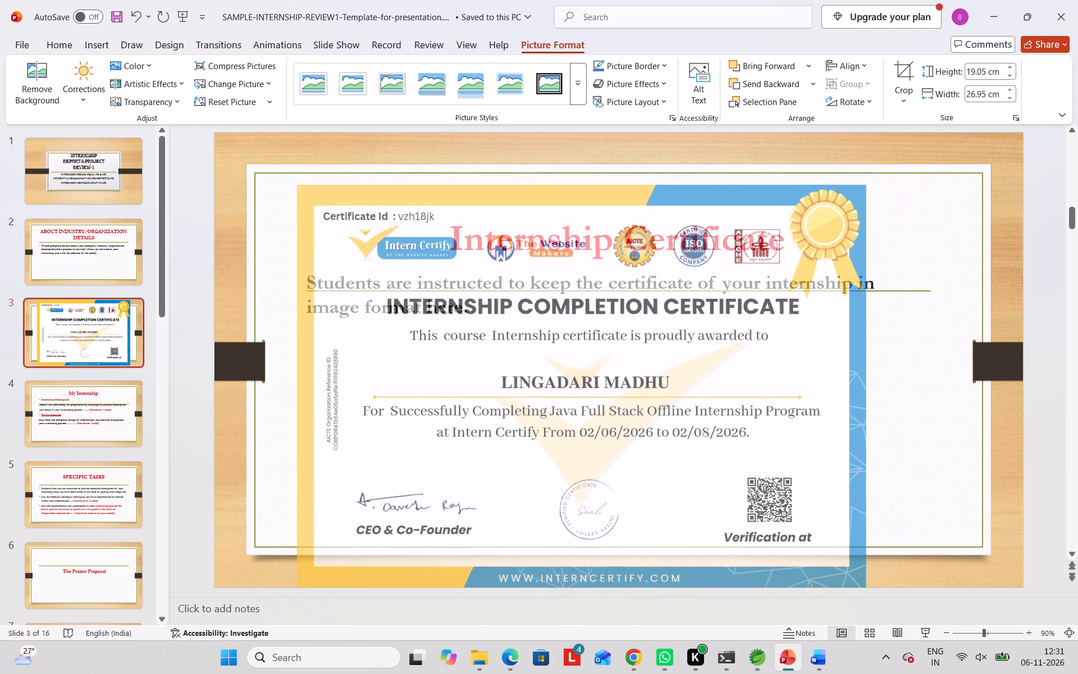
left_click_drag(860, 224, 720, 432)
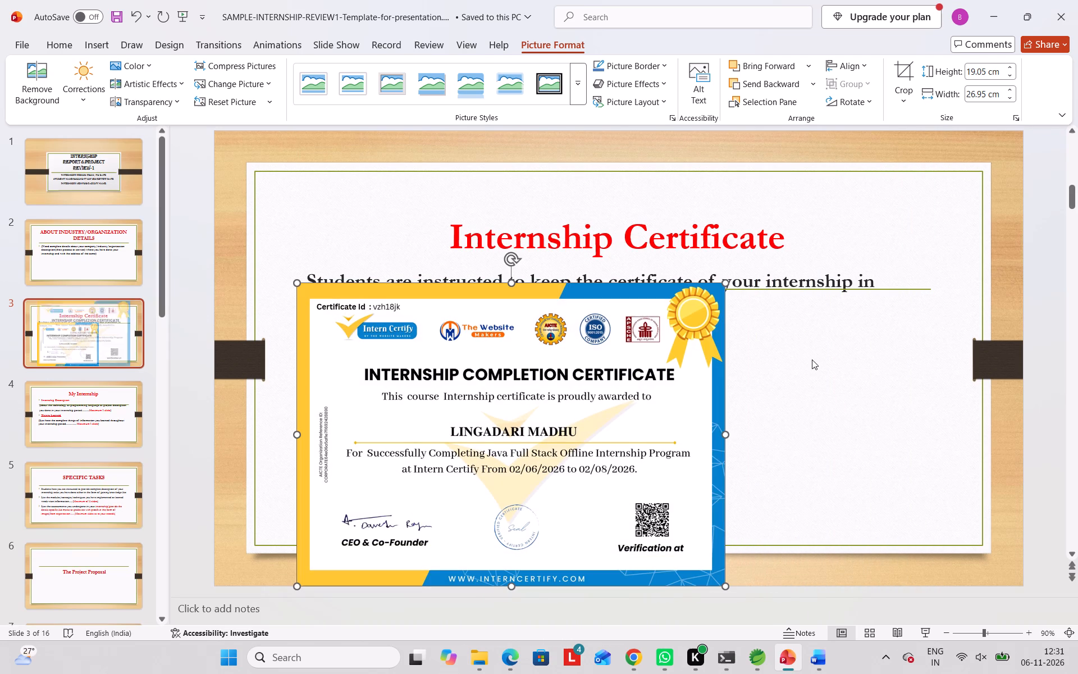
Cut the certificate picture from the Internship Certificate slide.
left_click(625, 370)
right_click(625, 370)
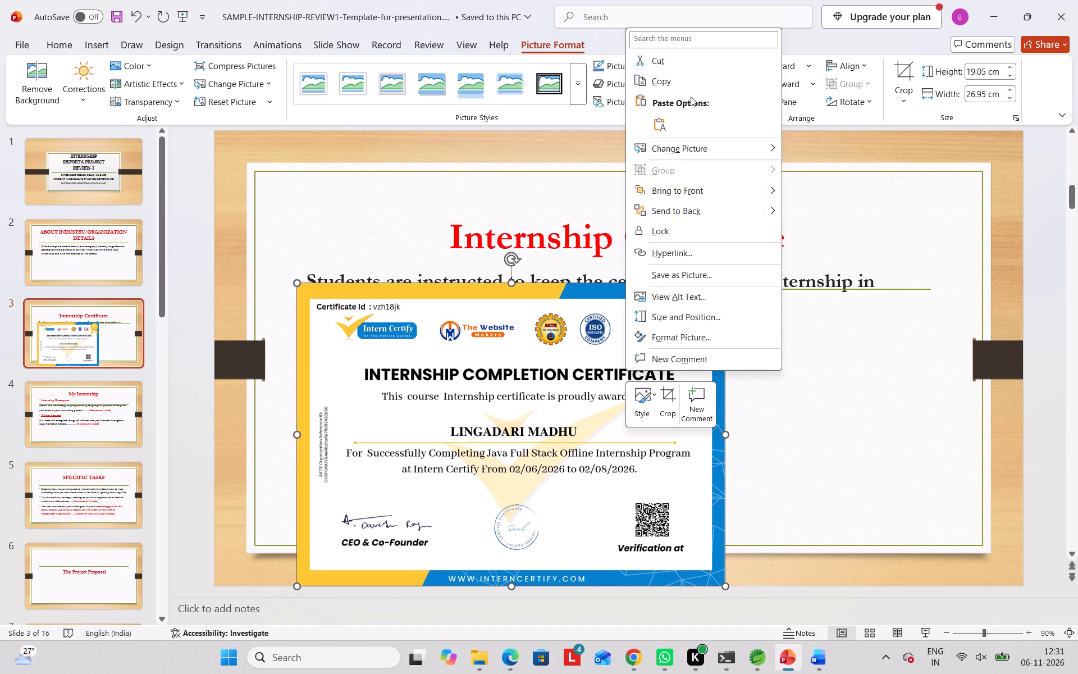
left_click(691, 56)
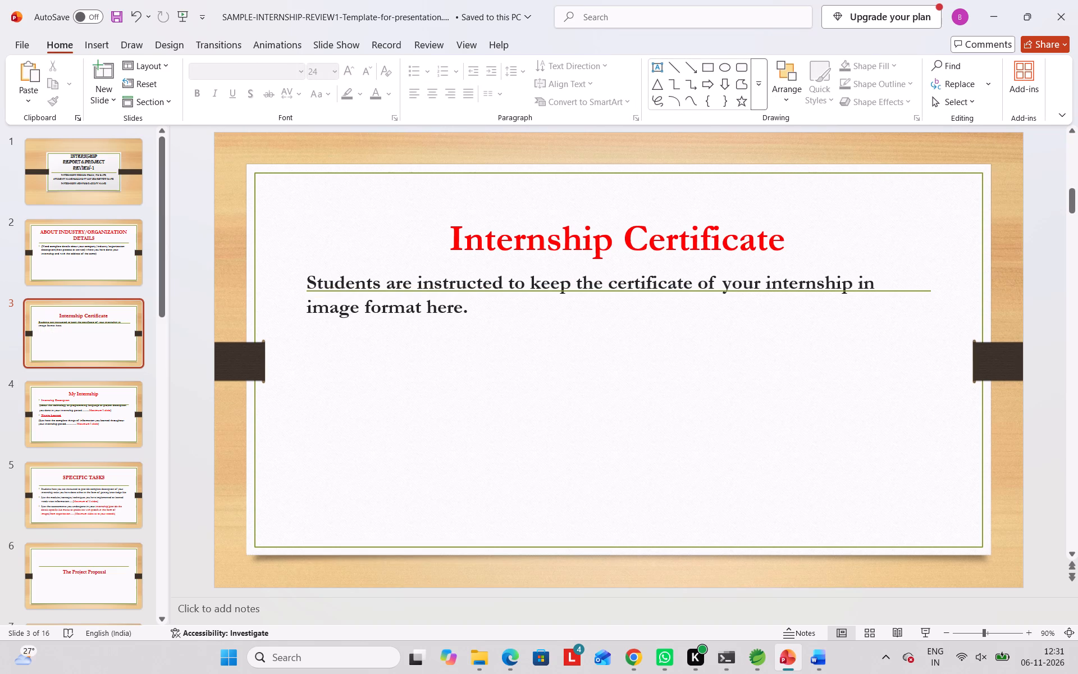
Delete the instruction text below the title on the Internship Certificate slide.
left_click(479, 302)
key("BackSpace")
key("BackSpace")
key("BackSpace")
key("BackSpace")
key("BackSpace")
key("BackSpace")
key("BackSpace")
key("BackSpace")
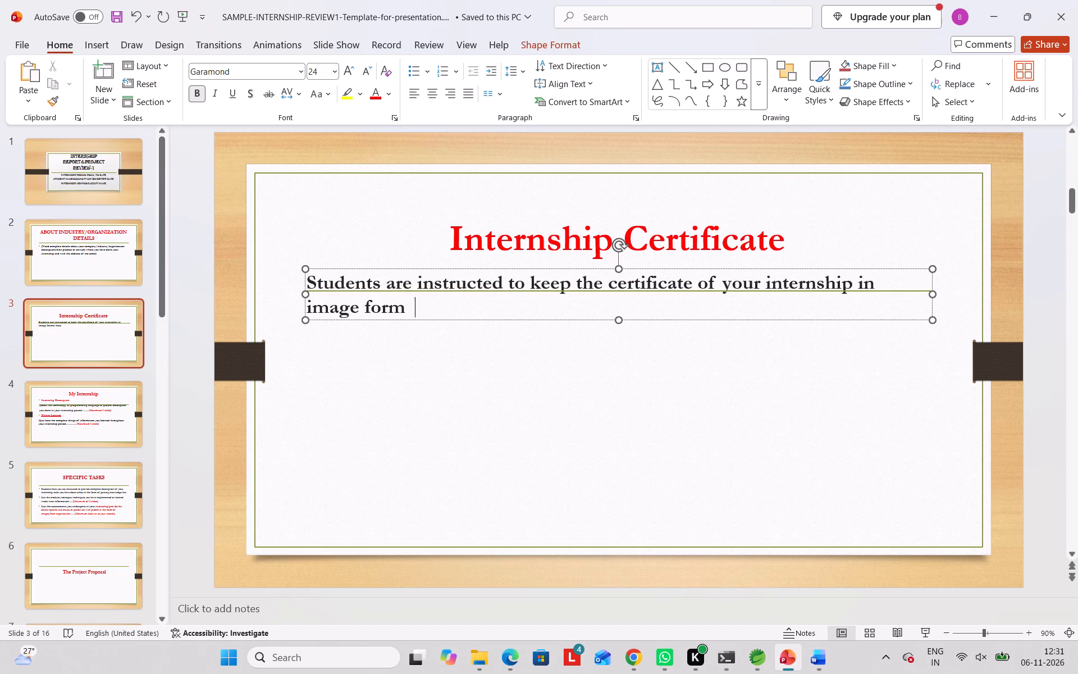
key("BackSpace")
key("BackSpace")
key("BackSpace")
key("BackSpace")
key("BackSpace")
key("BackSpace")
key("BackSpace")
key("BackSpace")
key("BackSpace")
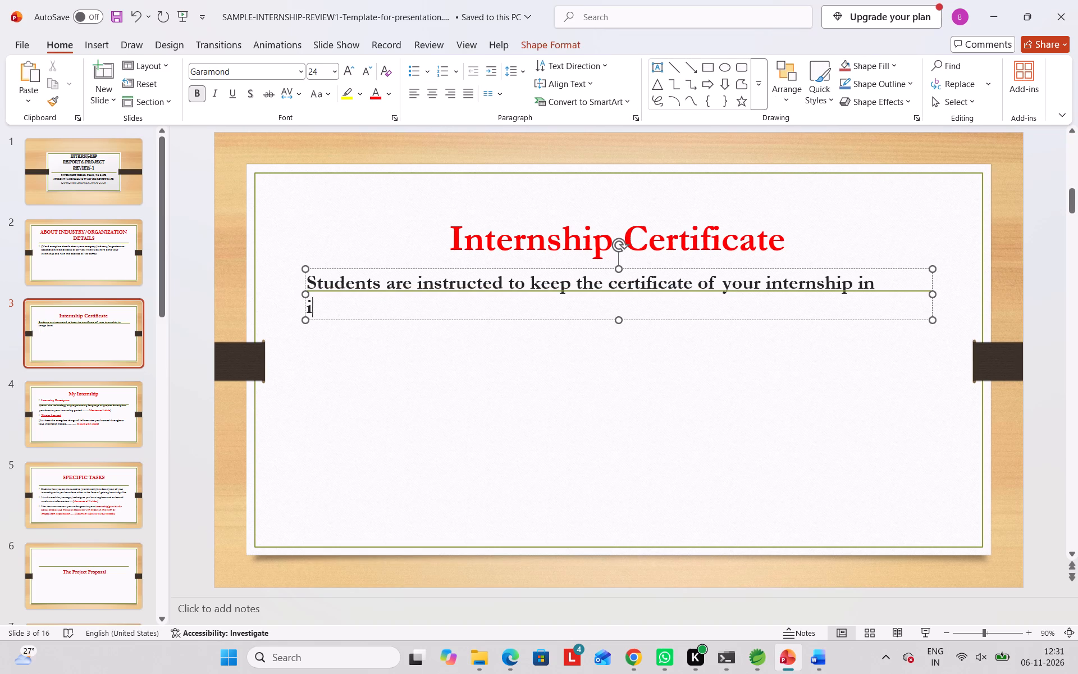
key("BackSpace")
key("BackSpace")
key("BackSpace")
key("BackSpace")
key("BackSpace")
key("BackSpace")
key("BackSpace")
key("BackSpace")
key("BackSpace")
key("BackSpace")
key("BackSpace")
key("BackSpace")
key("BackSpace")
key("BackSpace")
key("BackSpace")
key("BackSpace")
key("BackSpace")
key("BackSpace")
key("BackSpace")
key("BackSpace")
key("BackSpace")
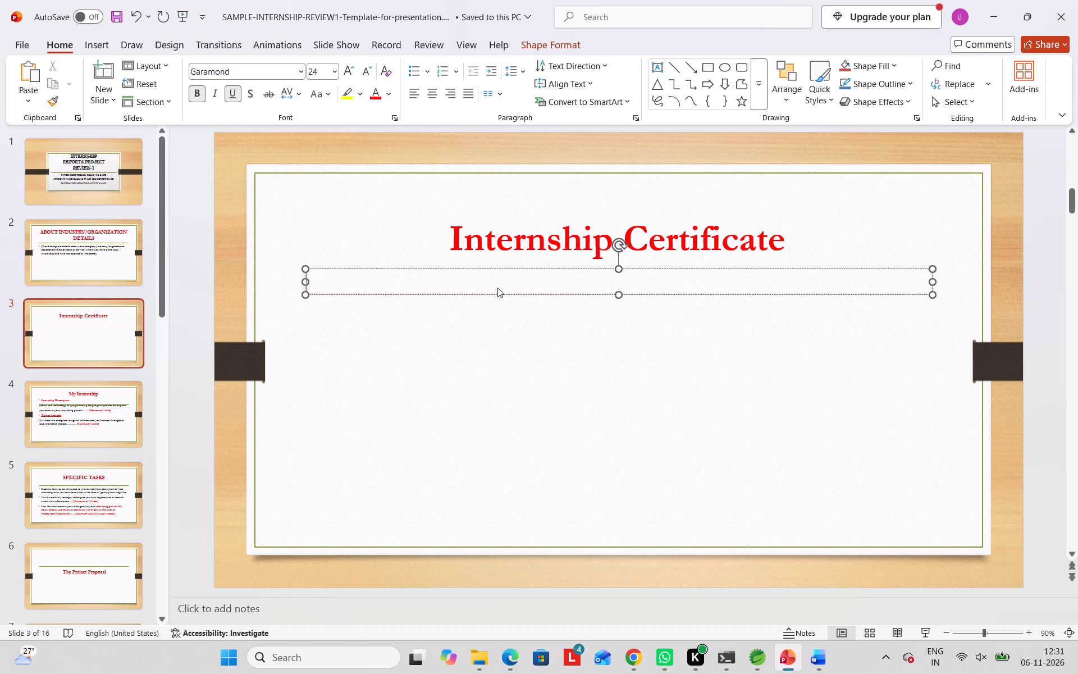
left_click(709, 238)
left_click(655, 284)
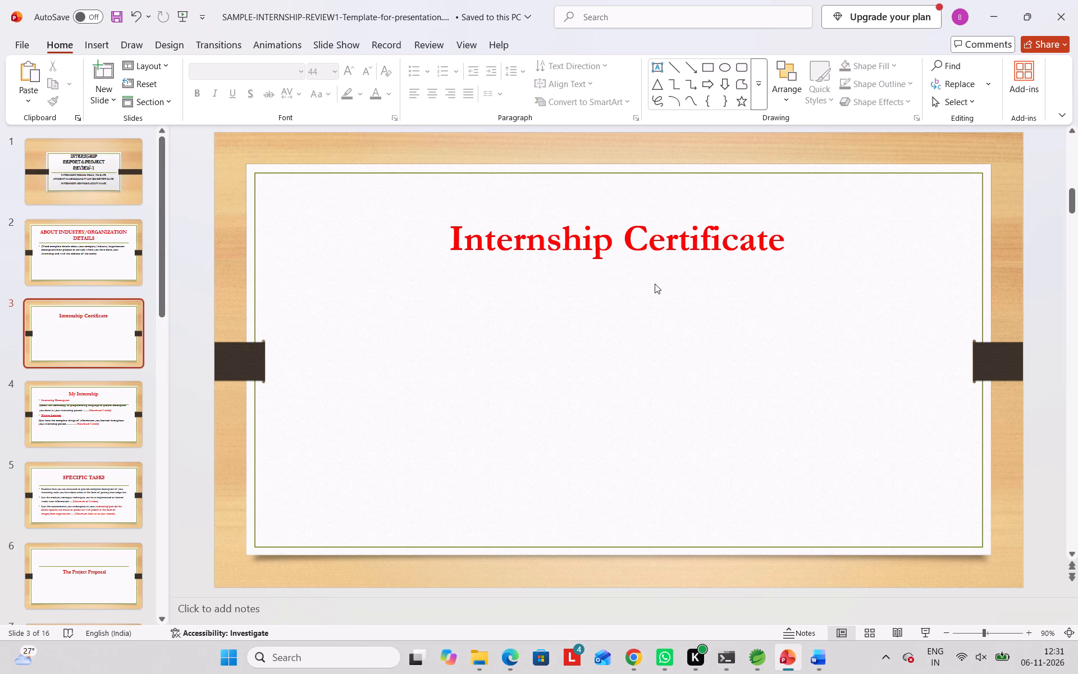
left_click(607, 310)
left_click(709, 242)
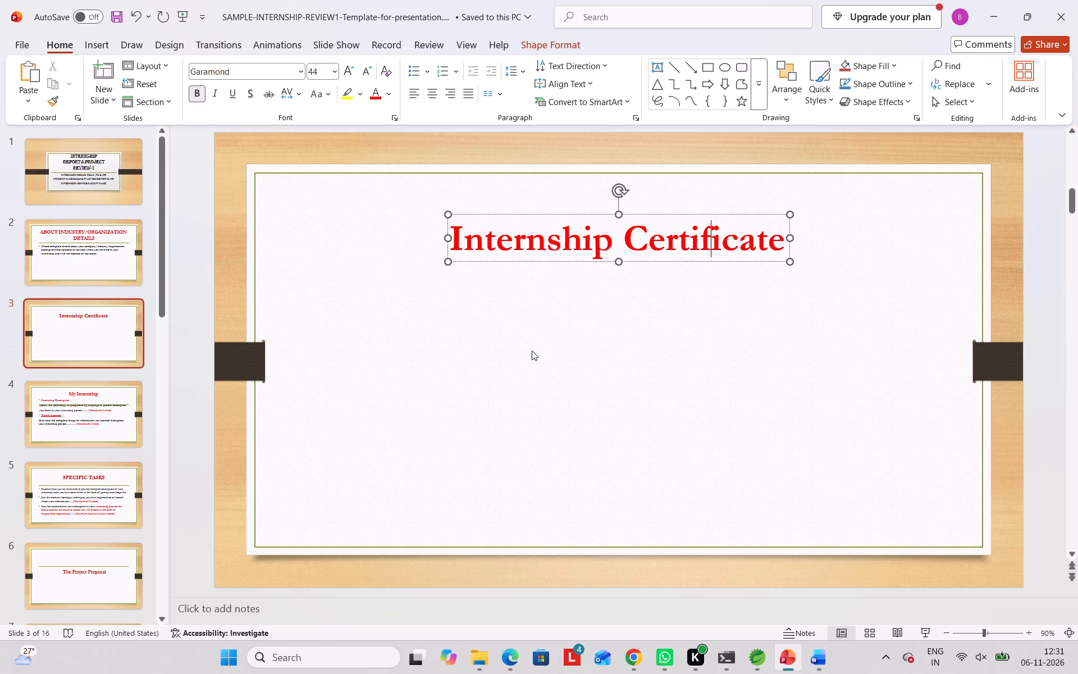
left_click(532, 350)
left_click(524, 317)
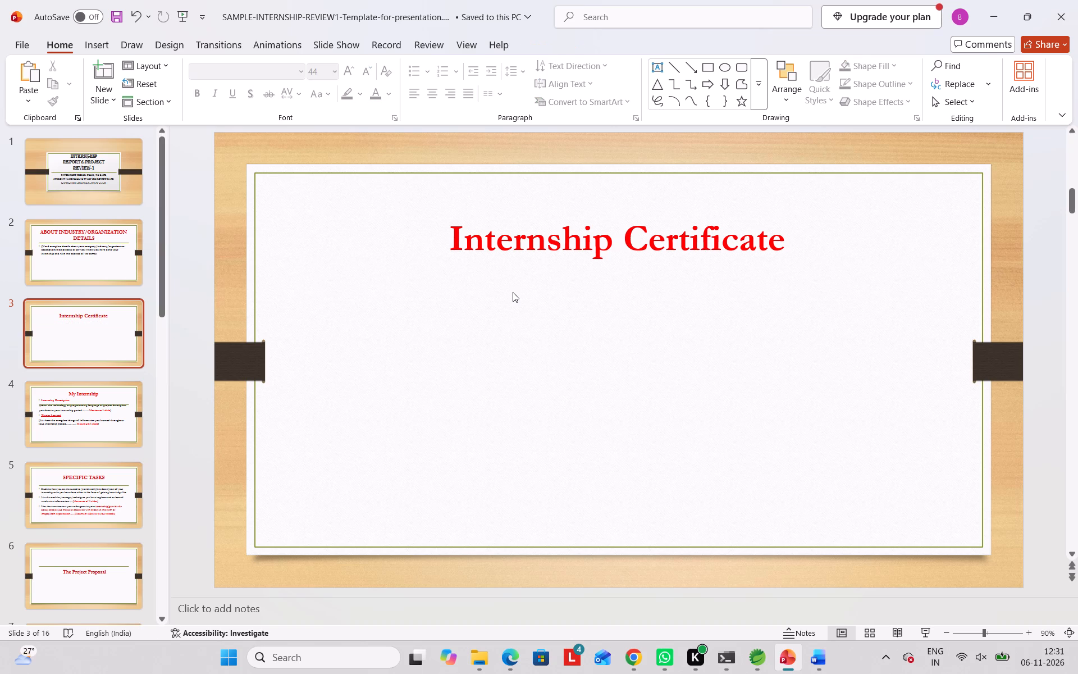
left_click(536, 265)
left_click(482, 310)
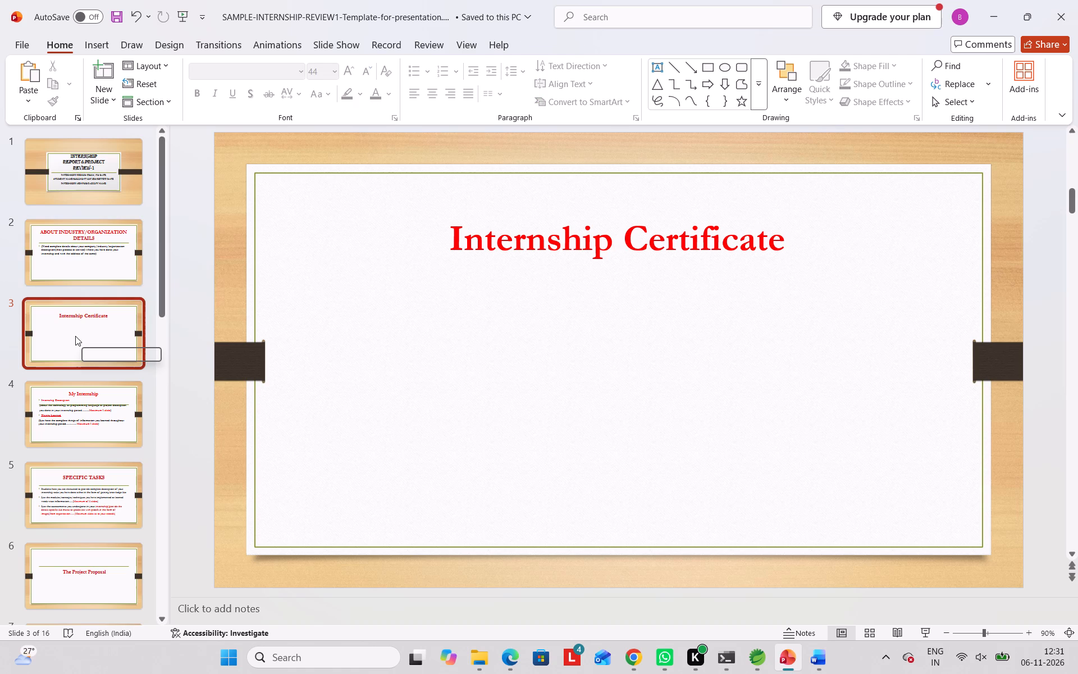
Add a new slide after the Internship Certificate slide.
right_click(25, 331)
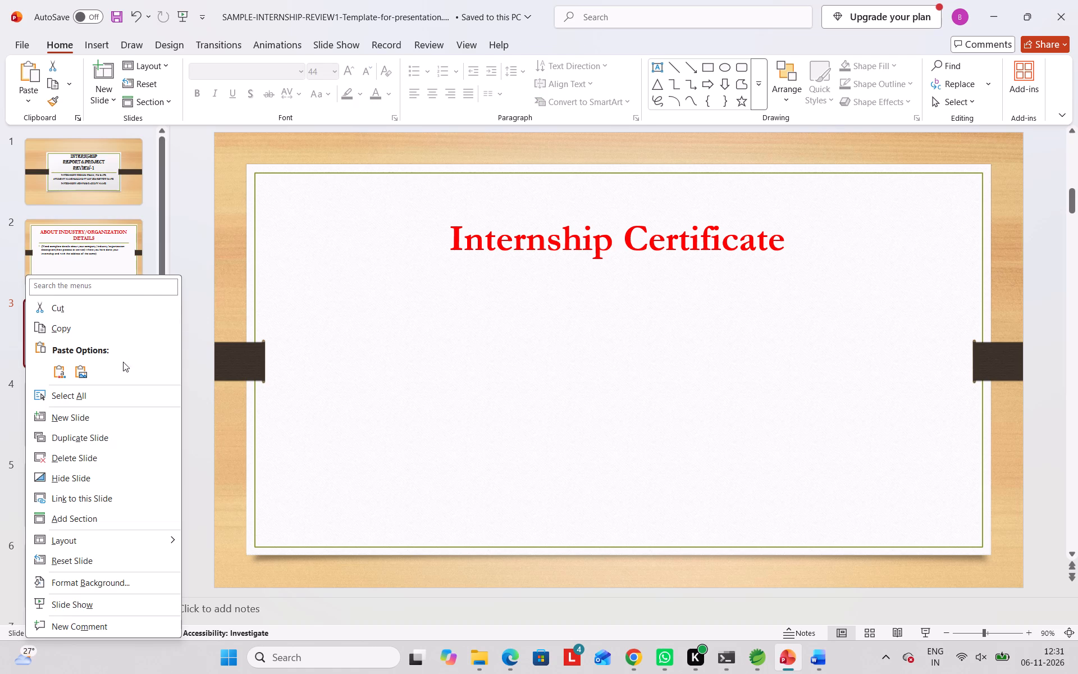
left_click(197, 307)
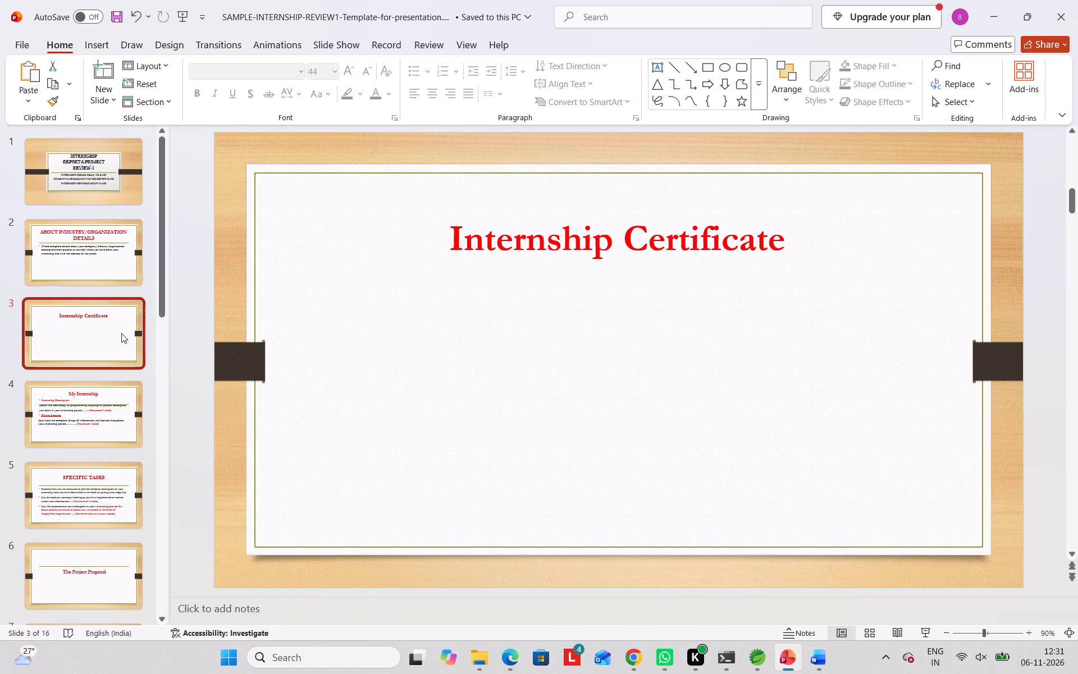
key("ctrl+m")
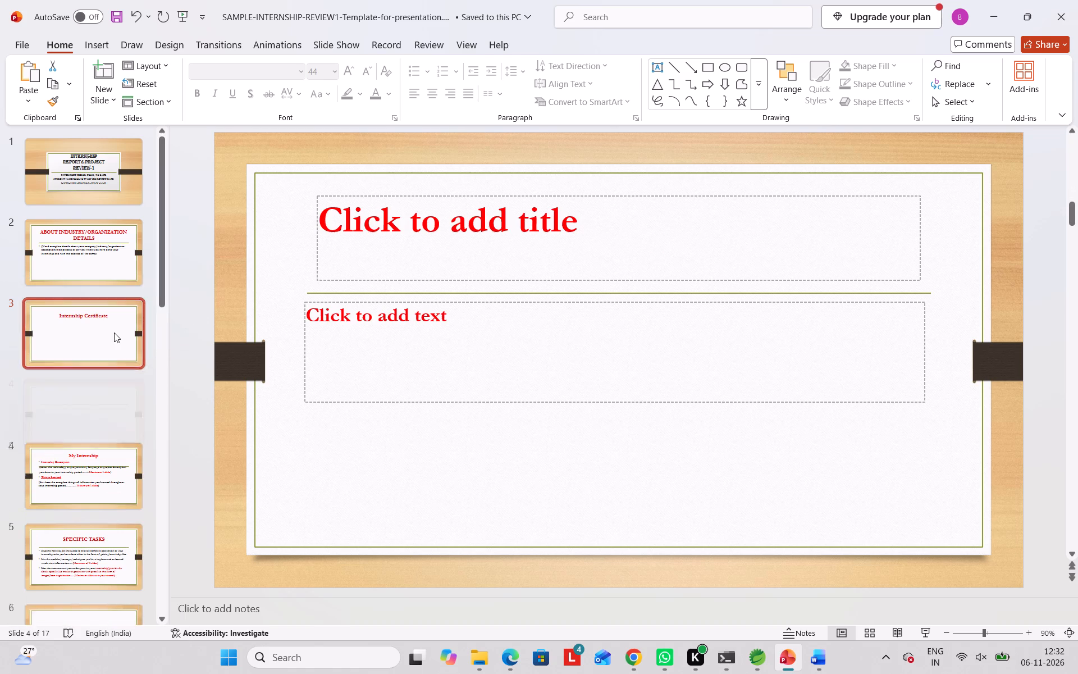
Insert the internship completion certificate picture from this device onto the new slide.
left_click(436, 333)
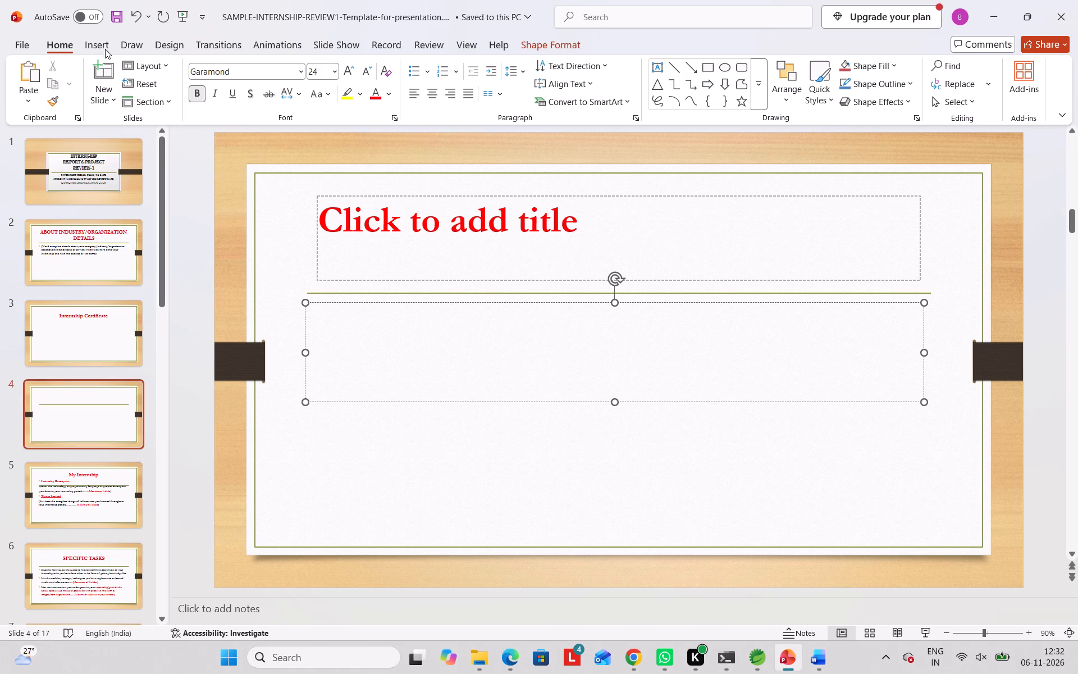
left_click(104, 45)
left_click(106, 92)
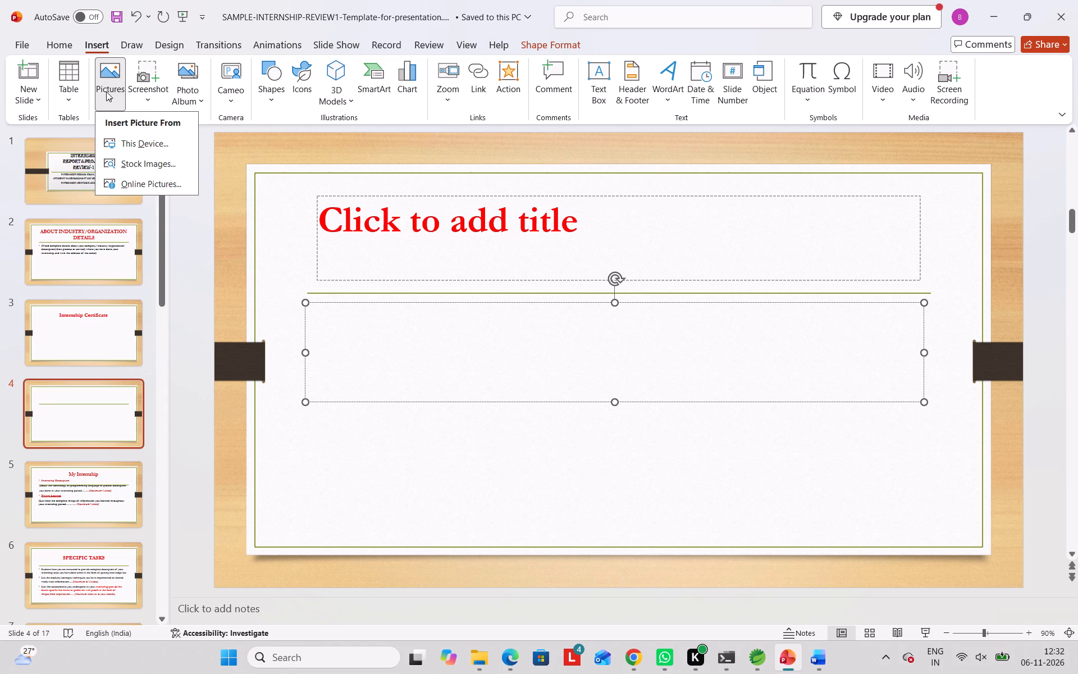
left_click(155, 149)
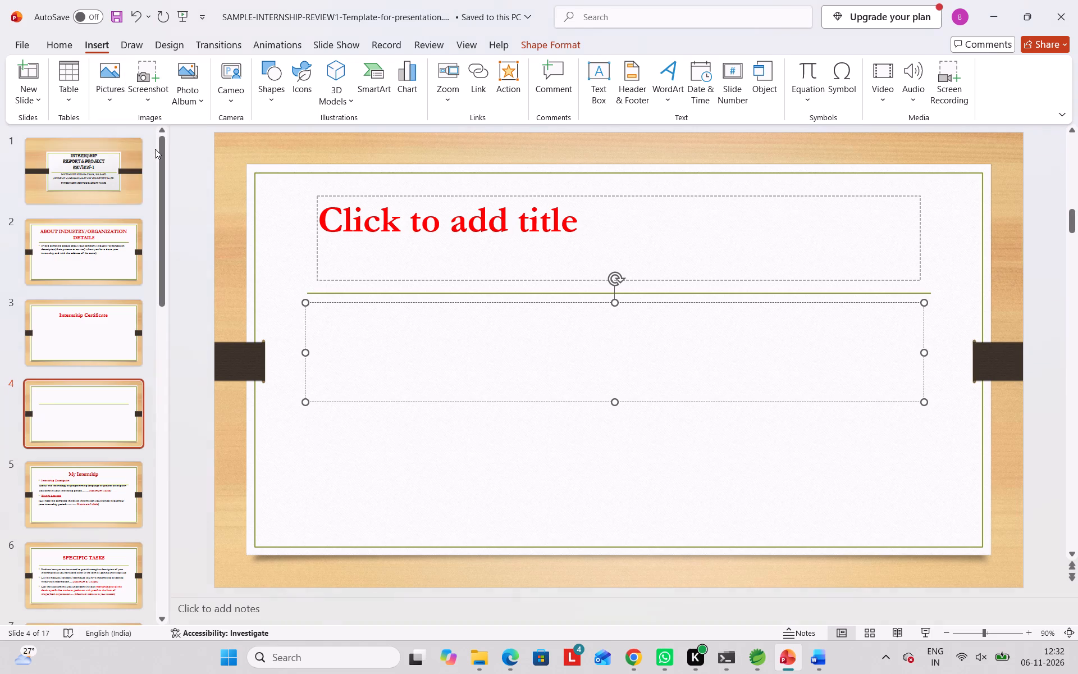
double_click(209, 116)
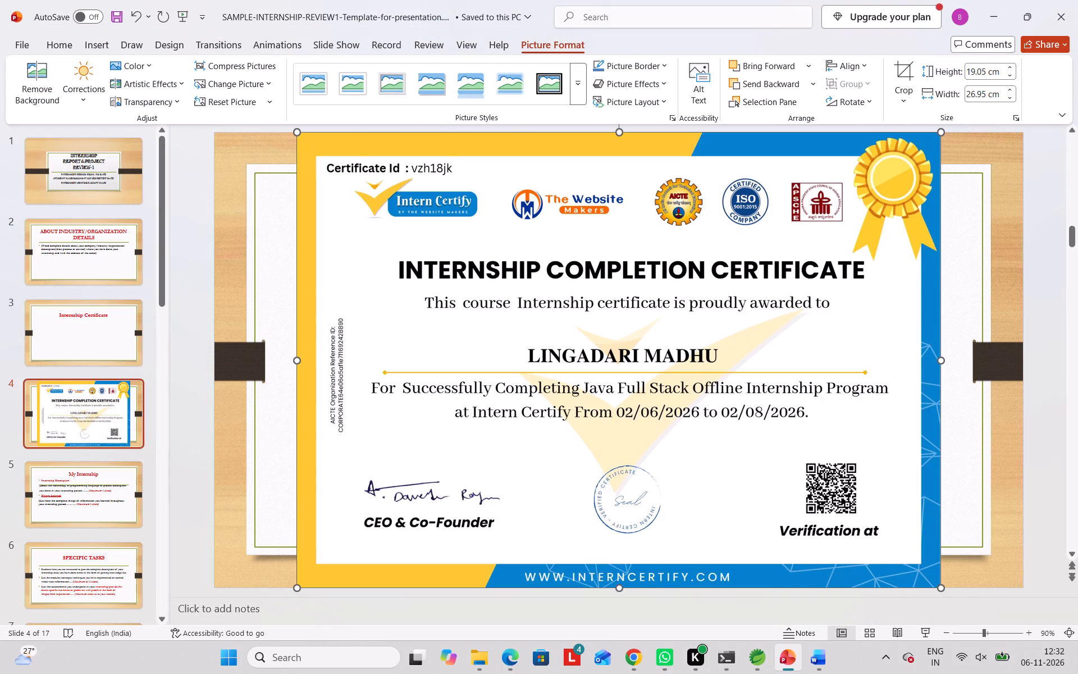
Undo the picture insertion, the new slide, the text deletion and the cut of the certificate picture on the Internship Certificate slide.
key("ctrl+z")
key("ctrl+z")
key("ctrl+z")
key("ctrl+z")
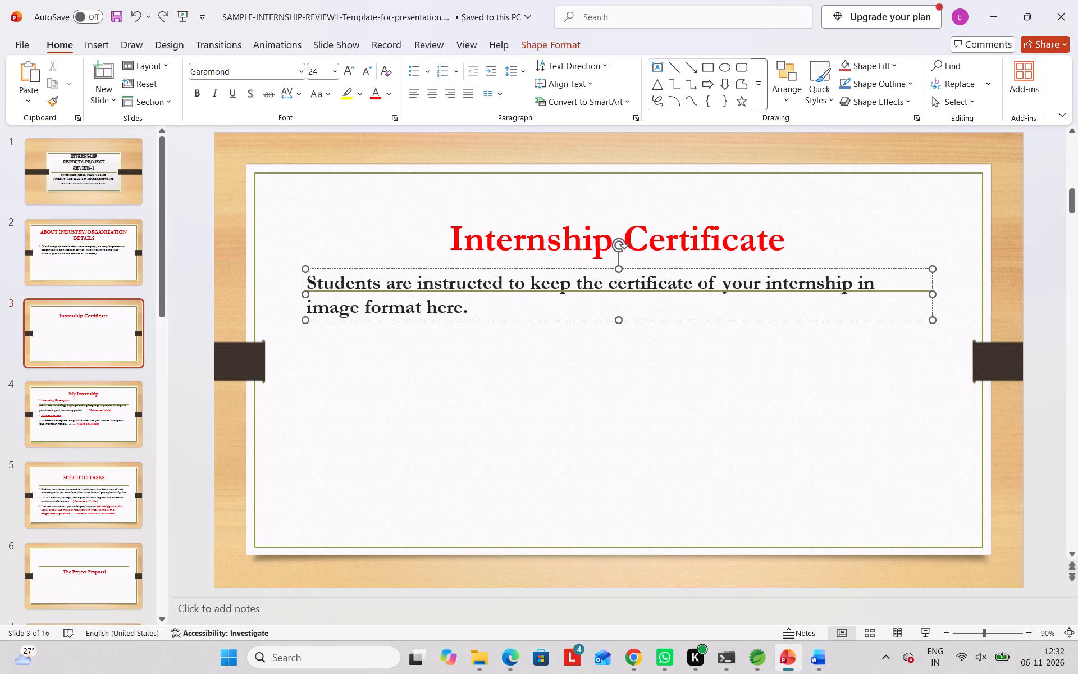
key("ctrl+z")
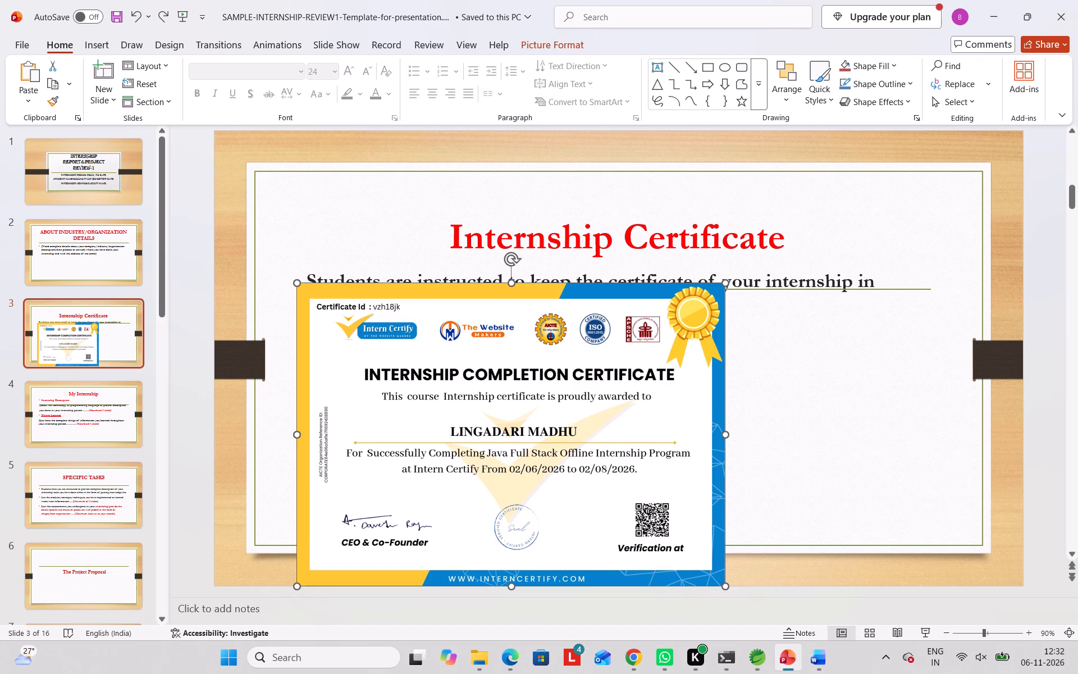
Move the certificate picture down, clear of the instruction text on the Internship Certificate slide.
left_click(556, 317)
left_click_drag(556, 317, 555, 326)
left_click_drag(555, 326, 555, 370)
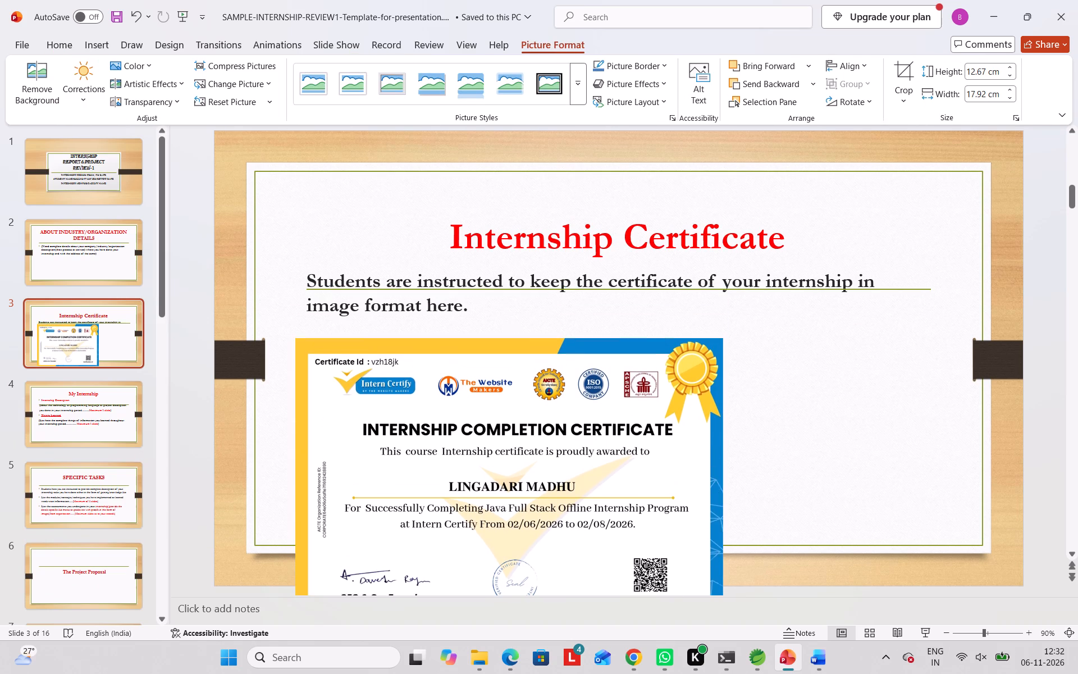
left_click_drag(555, 370, 555, 376)
Delete the whole "Students are instructed to keep the certificate…" text from the Internship Certificate slide.
left_click(473, 311)
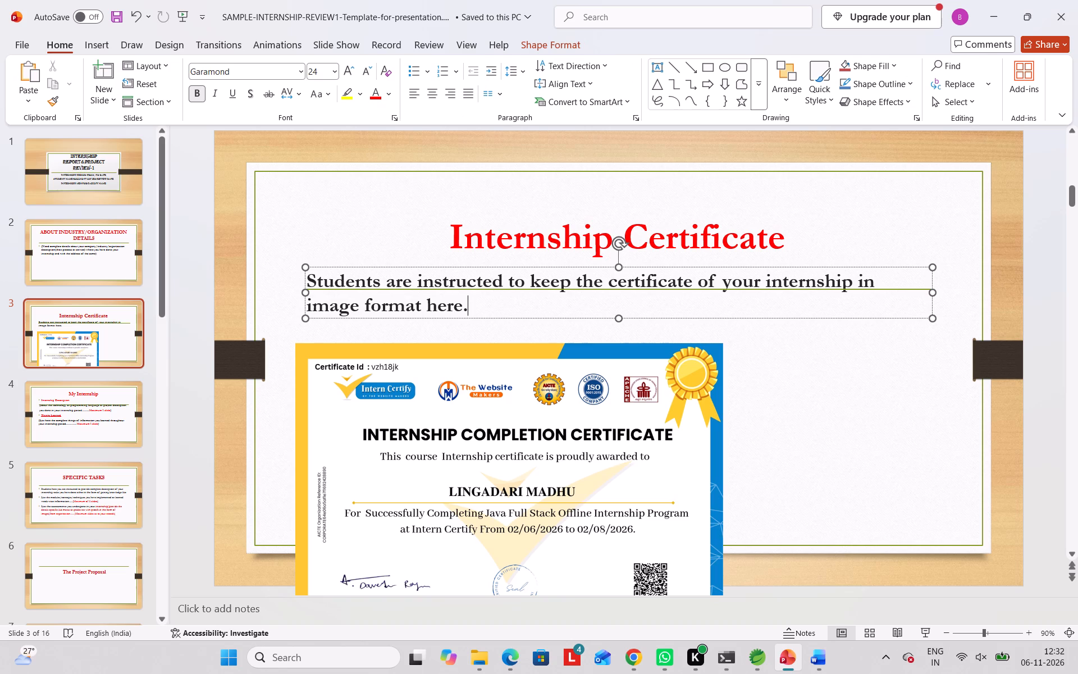
key("BackSpace")
key("BackSpace")
key("BackSpace")
key("BackSpace")
key("BackSpace")
key("BackSpace")
key("BackSpace")
key("BackSpace")
key("BackSpace")
key("BackSpace")
key("BackSpace")
key("BackSpace")
key("BackSpace")
key("BackSpace")
key("BackSpace")
key("BackSpace")
key("BackSpace")
key("BackSpace")
key("BackSpace")
key("BackSpace")
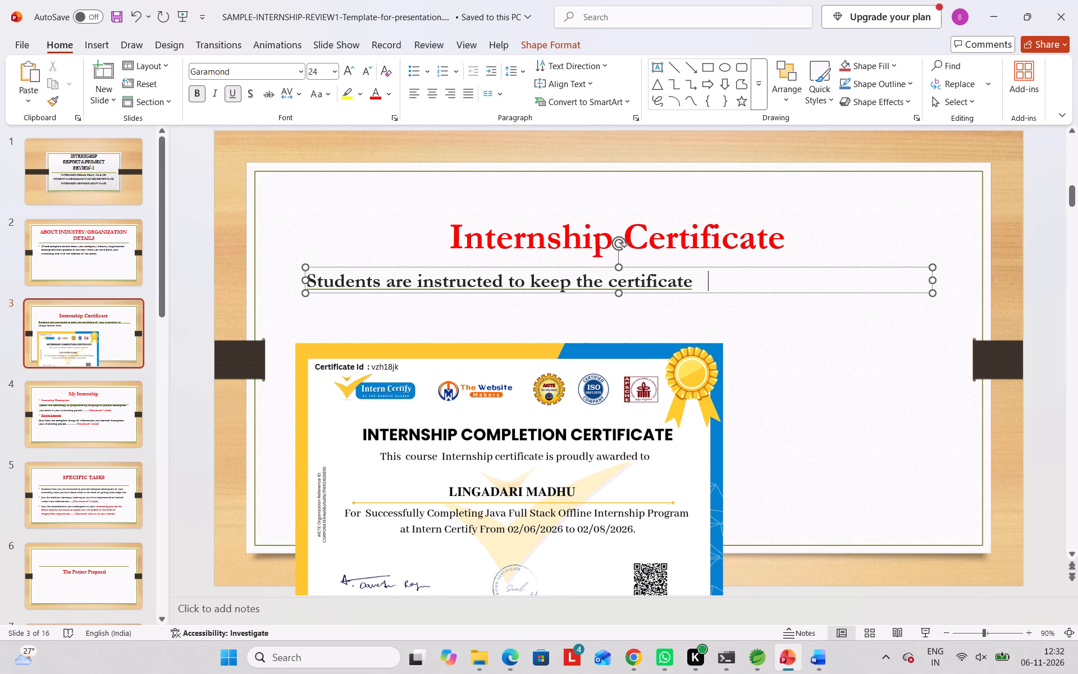
key("BackSpace")
key("BackSpace")
key("BackSpace")
key("BackSpace")
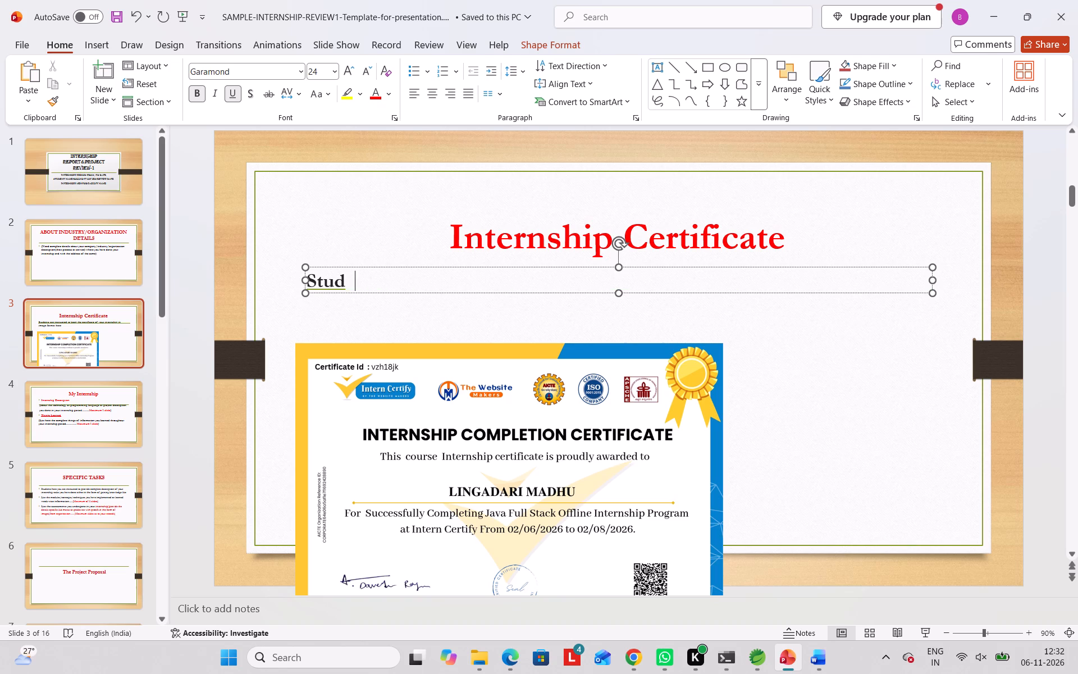
key("BackSpace")
key("BackSpace")
key("BackSpace")
key("BackSpace")
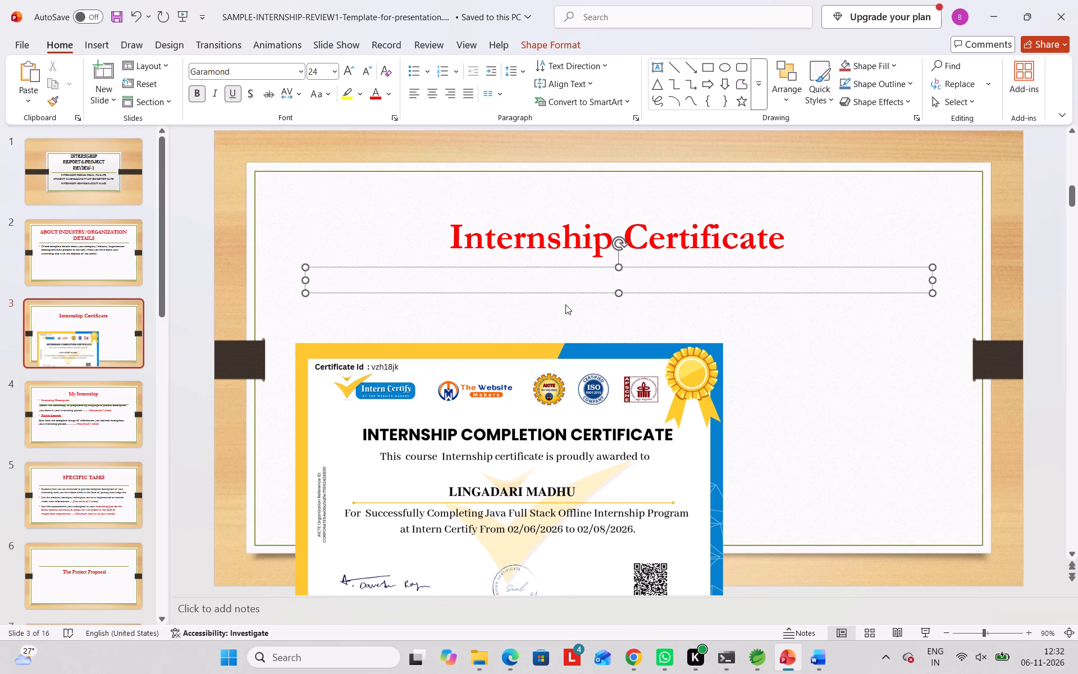
left_click(565, 304)
Adjust the certificate picture's height and move it so it sits centred below the title, inside the slide's green frame.
left_click(560, 372)
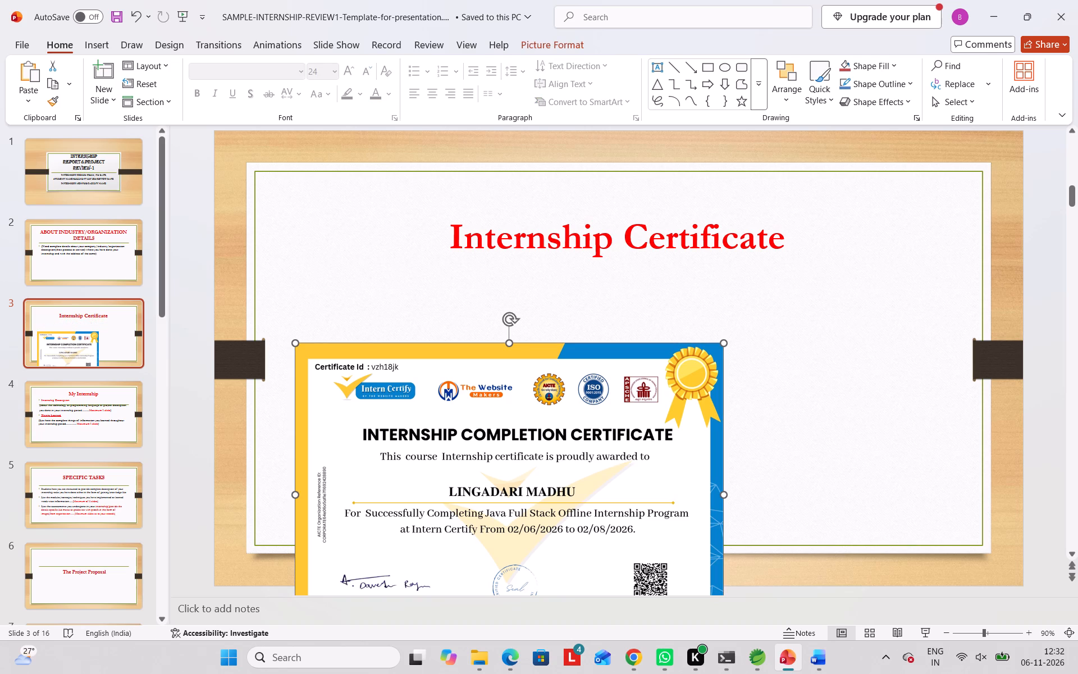
left_click_drag(509, 341, 518, 316)
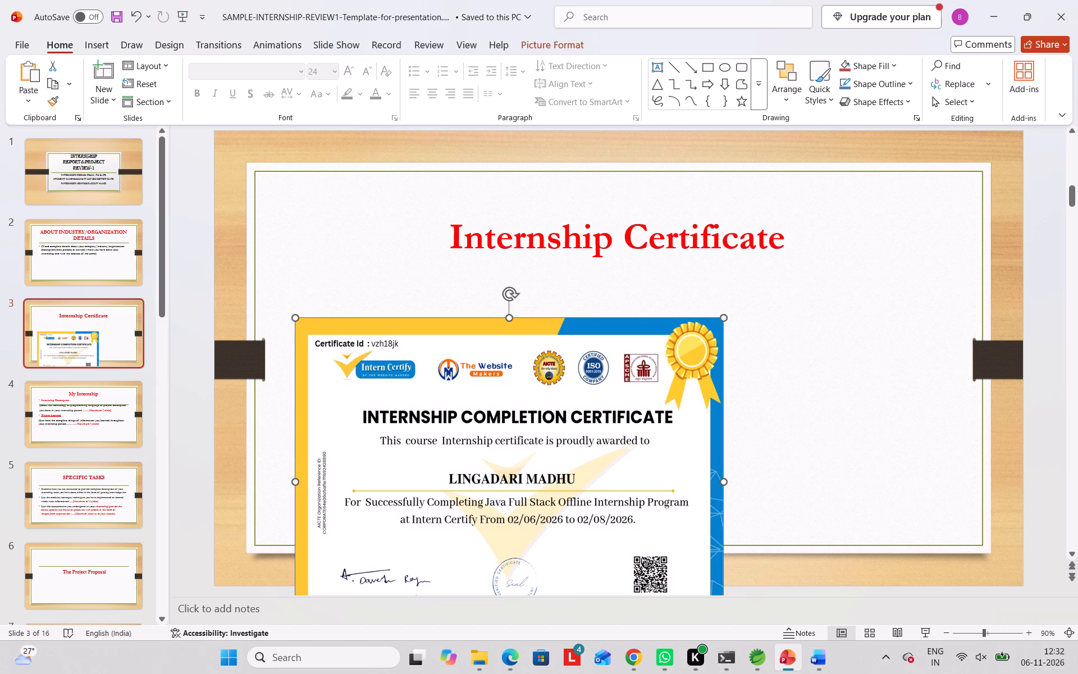
left_click_drag(529, 421, 574, 362)
left_click_drag(555, 585, 550, 528)
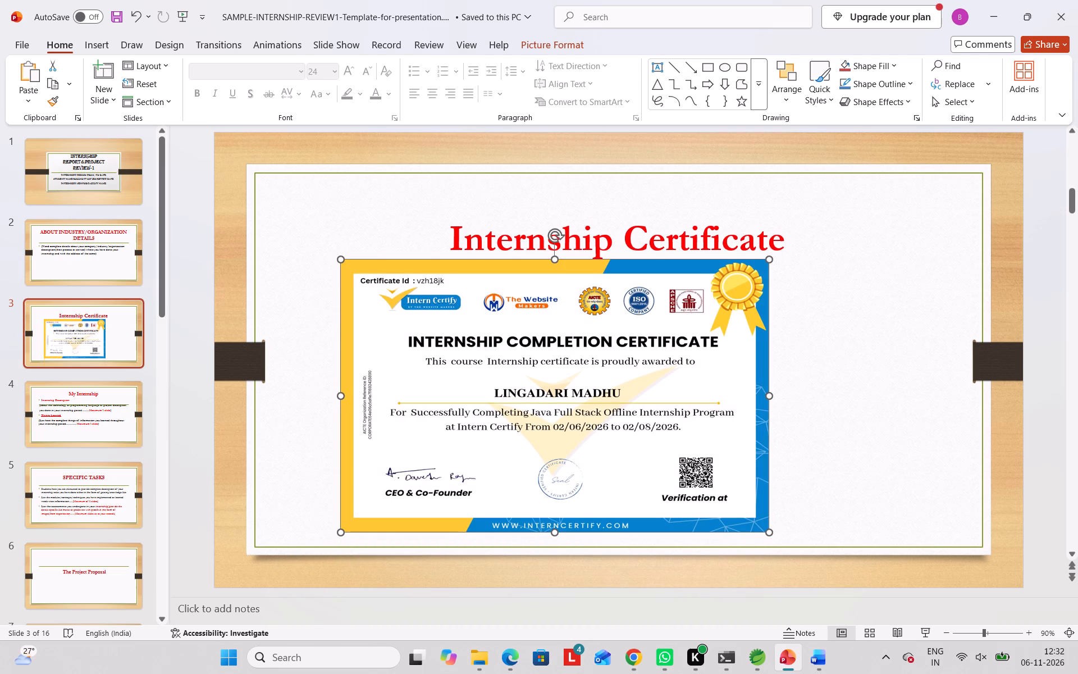
left_click_drag(560, 457, 602, 463)
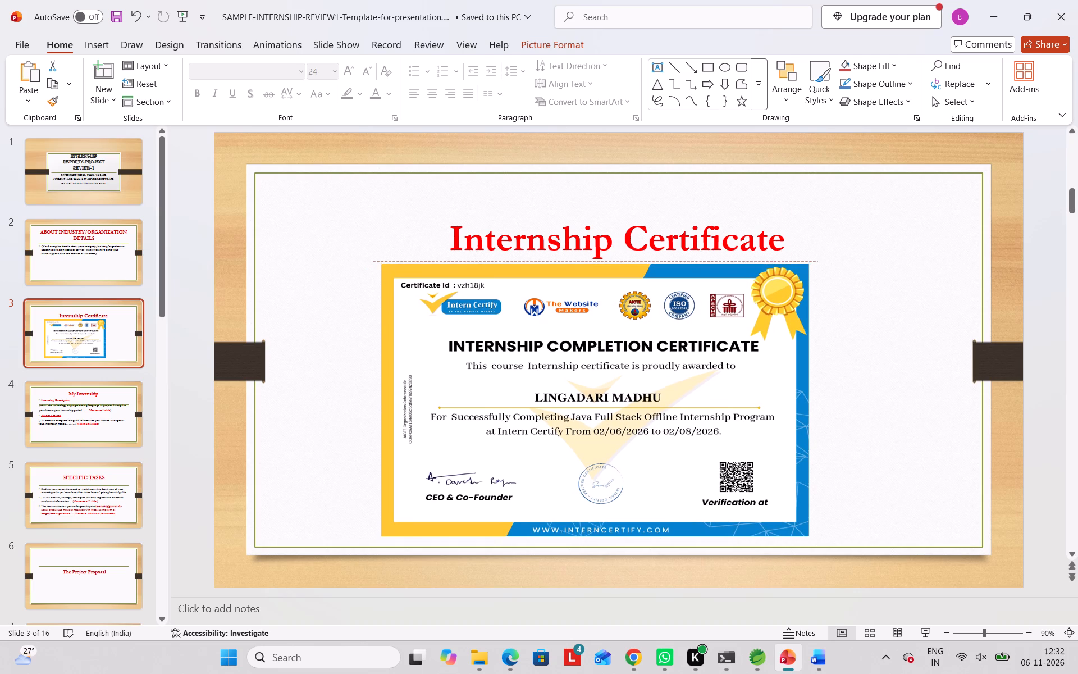
Stretch the certificate picture wider on both sides, keeping it roughly centred beneath the Internship Certificate title.
left_click_drag(809, 398, 835, 398)
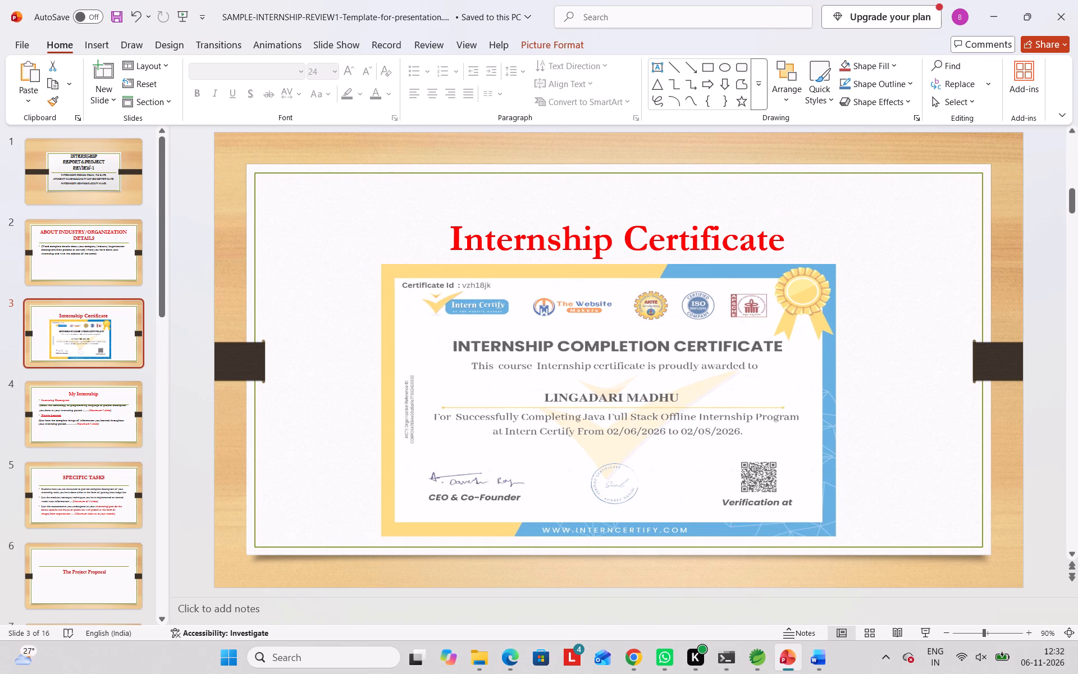
left_click_drag(835, 398, 870, 399)
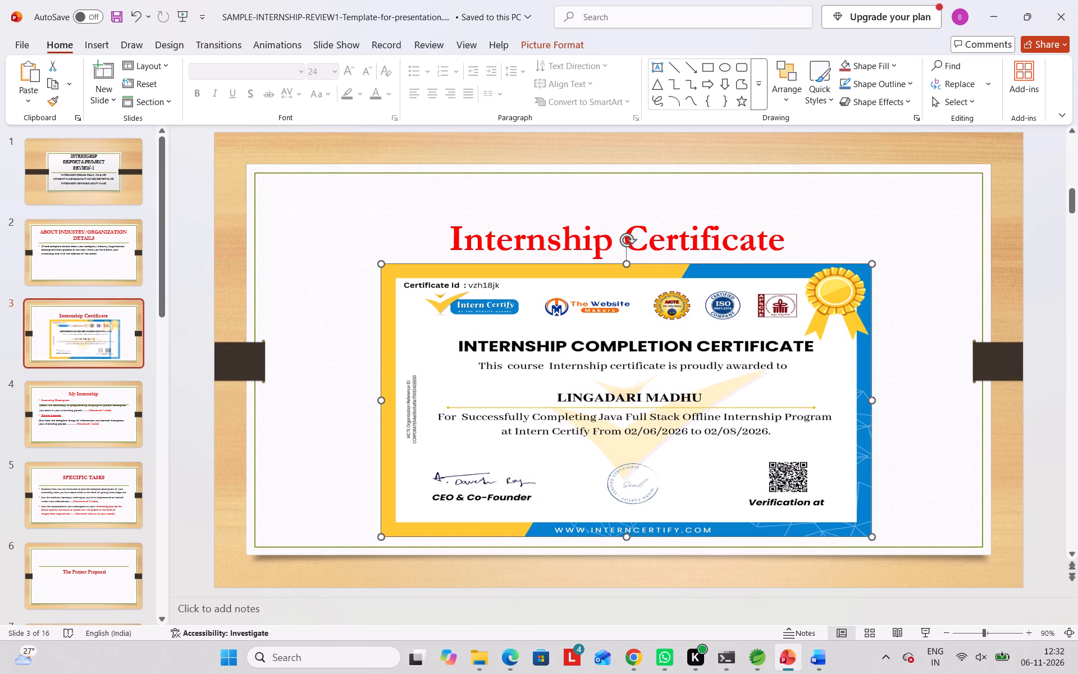
left_click_drag(381, 402, 379, 402)
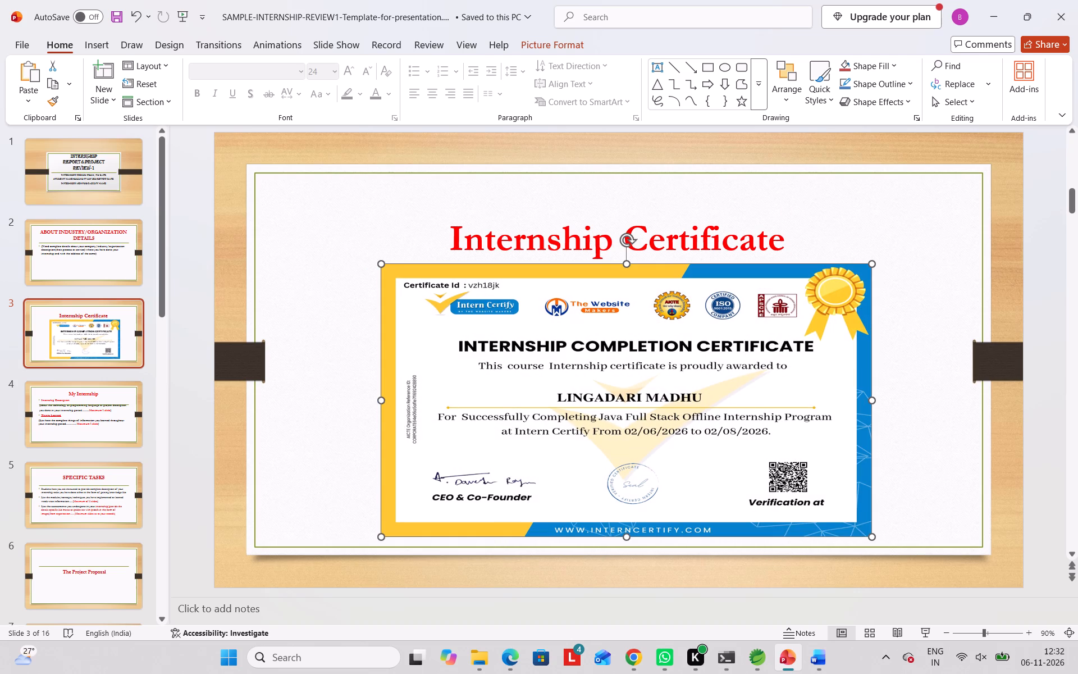
left_click_drag(379, 402, 355, 406)
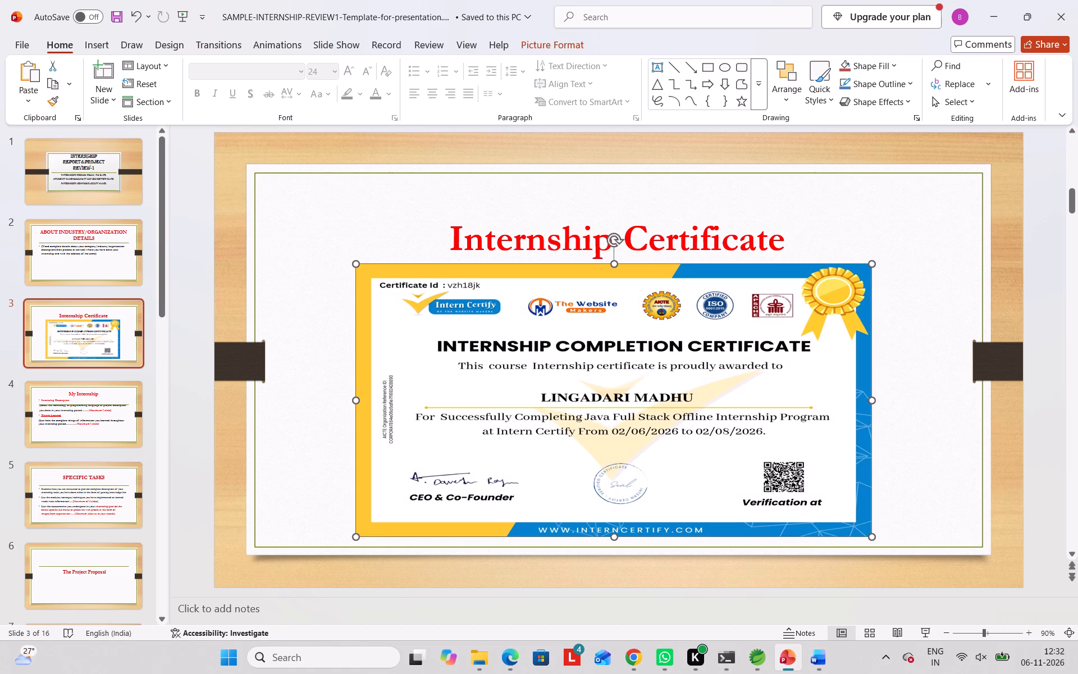
left_click(875, 324)
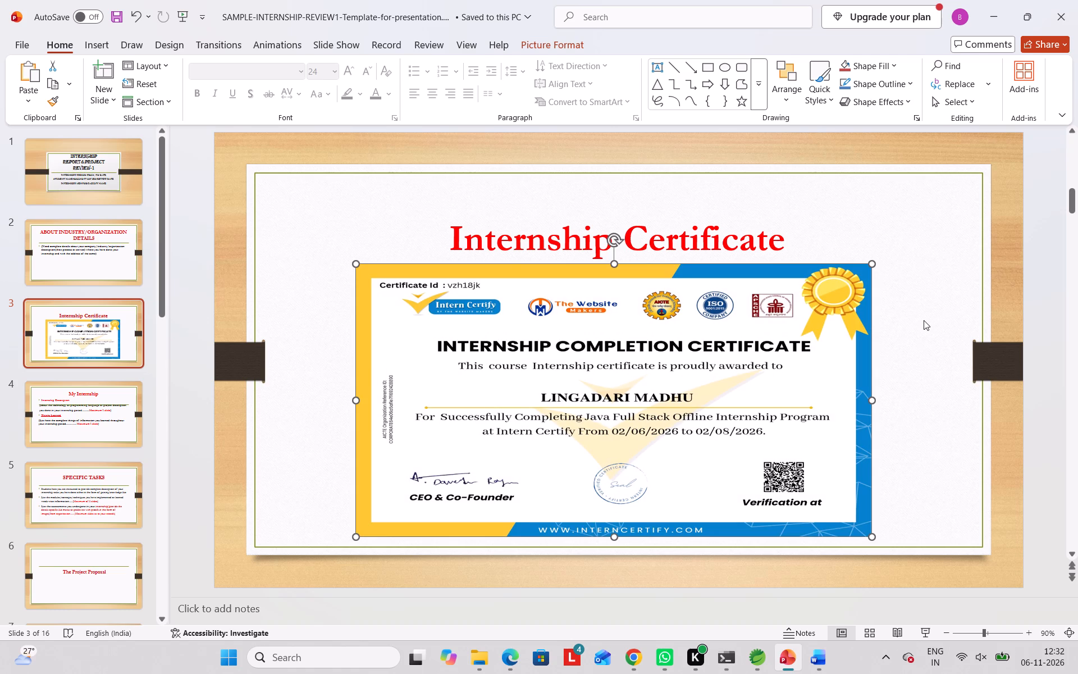
left_click(924, 320)
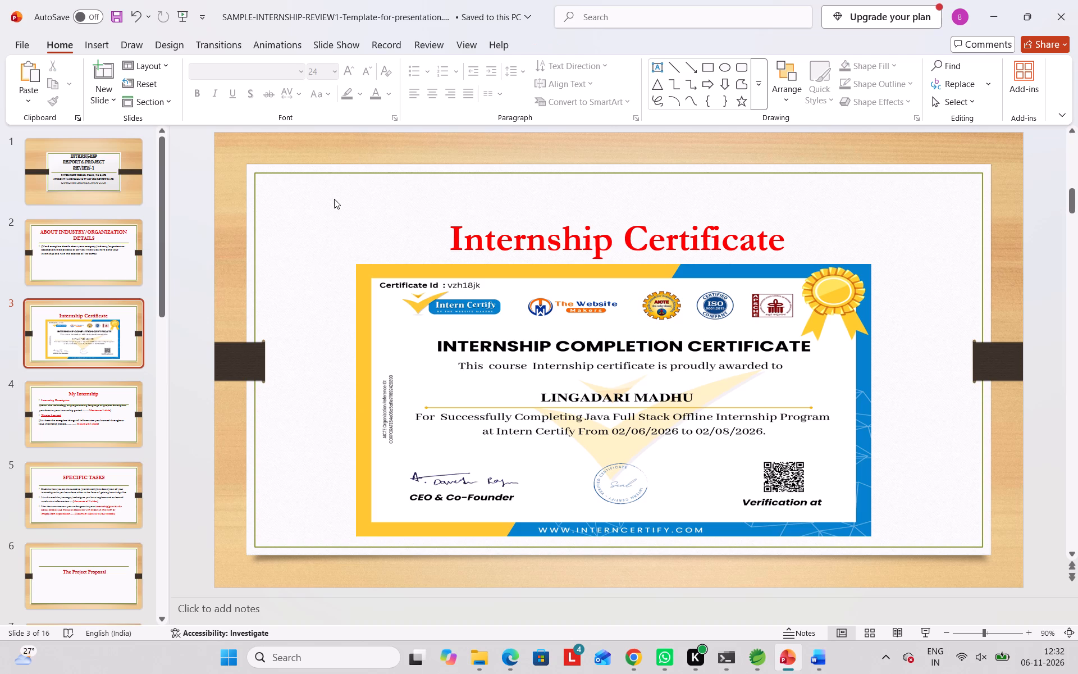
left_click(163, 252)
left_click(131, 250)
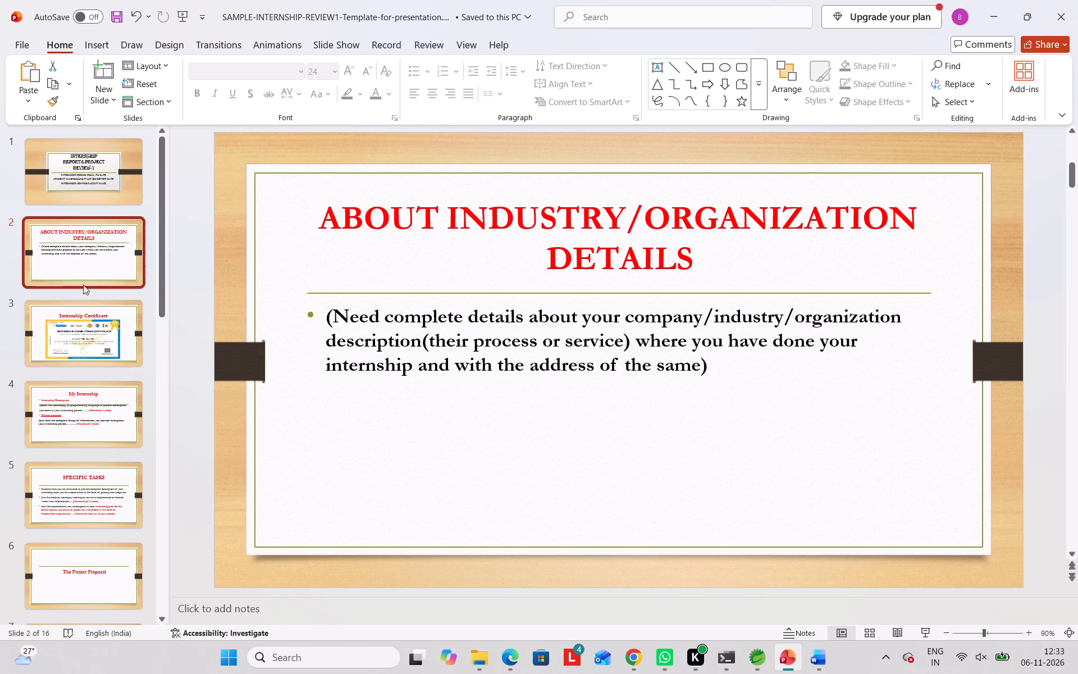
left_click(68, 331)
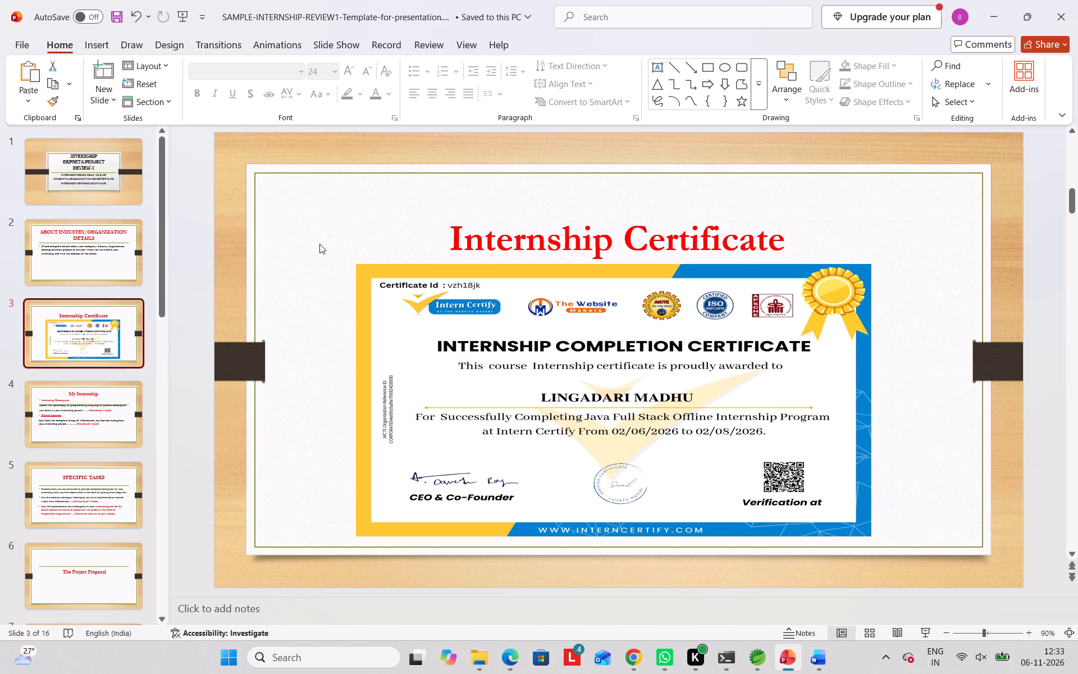
Open the Internship Period line on the title slide for editing, at the end of its text.
left_click(75, 184)
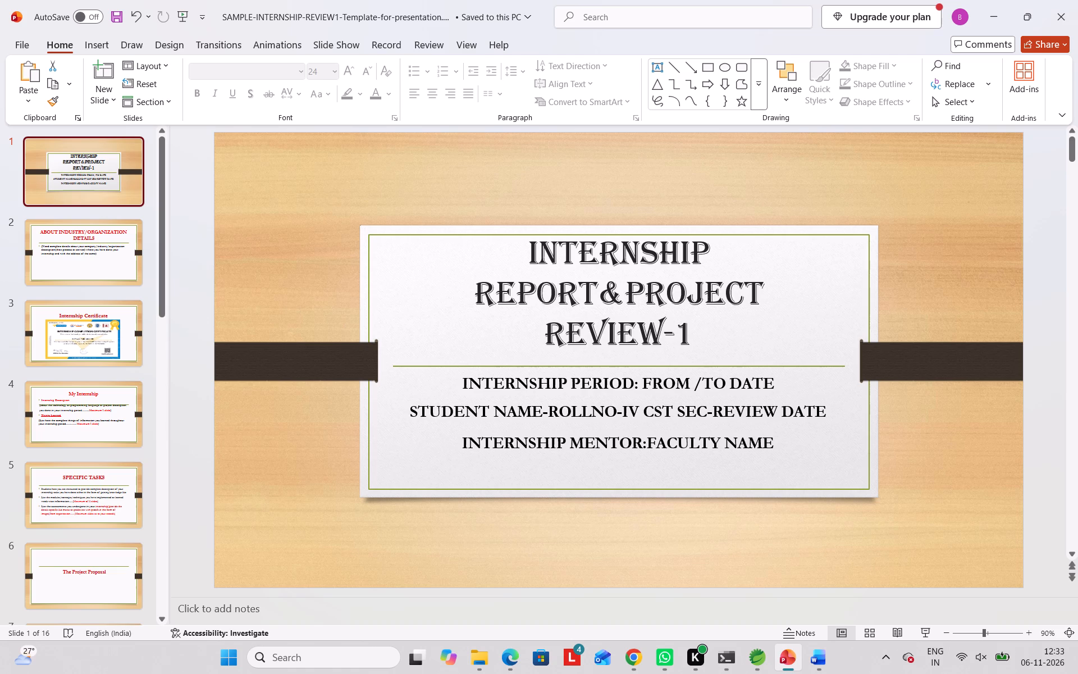
left_click(786, 381)
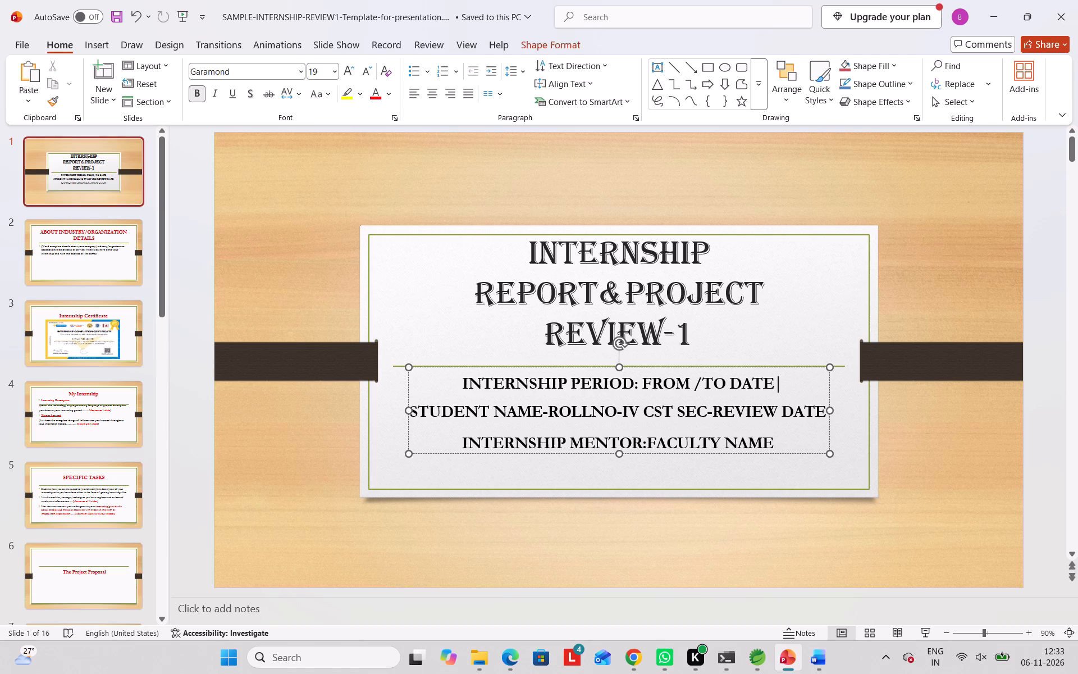
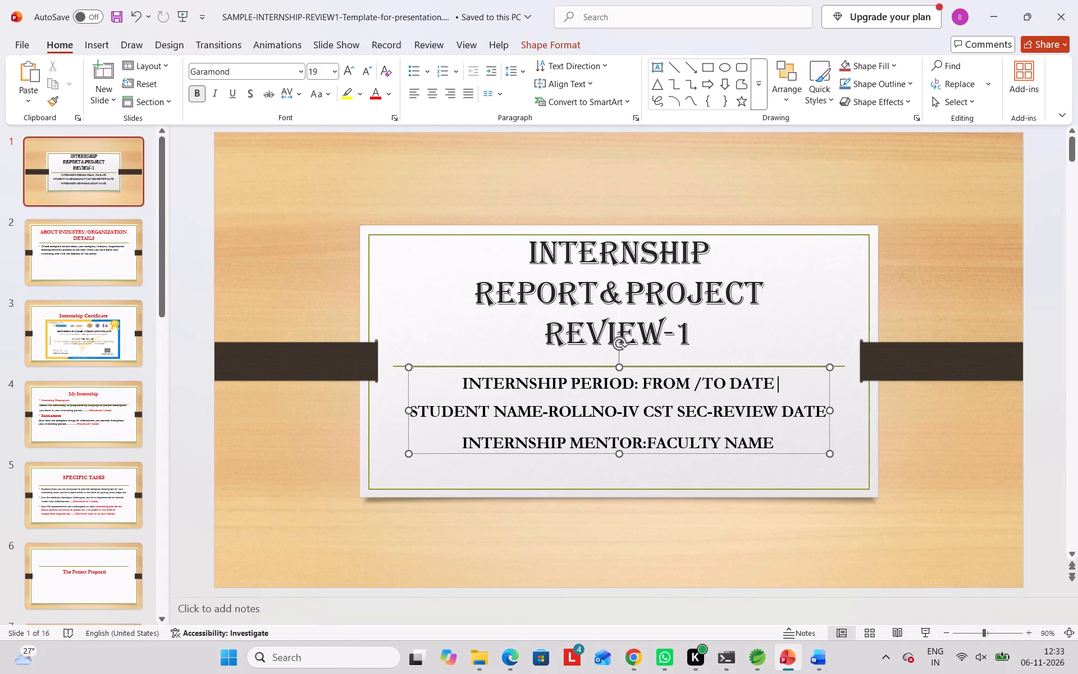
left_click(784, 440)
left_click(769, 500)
Copy the whole "ABOUT INDUSTRY/ORGANIZATION DETAILS" heading from slide 2.
left_click(94, 264)
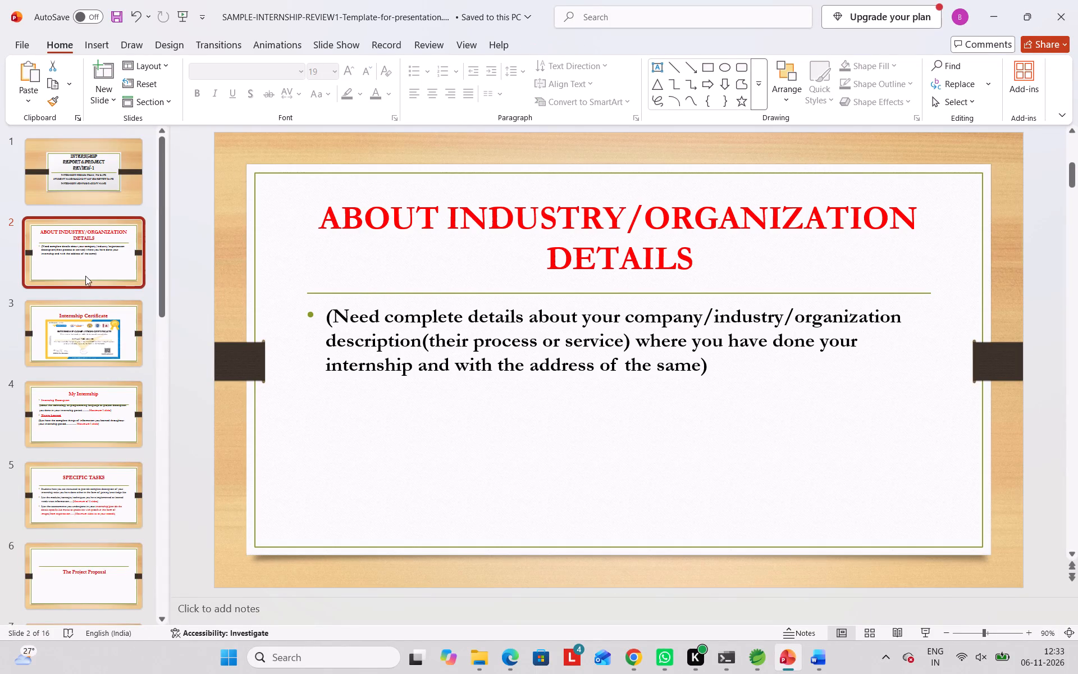
left_click(716, 371)
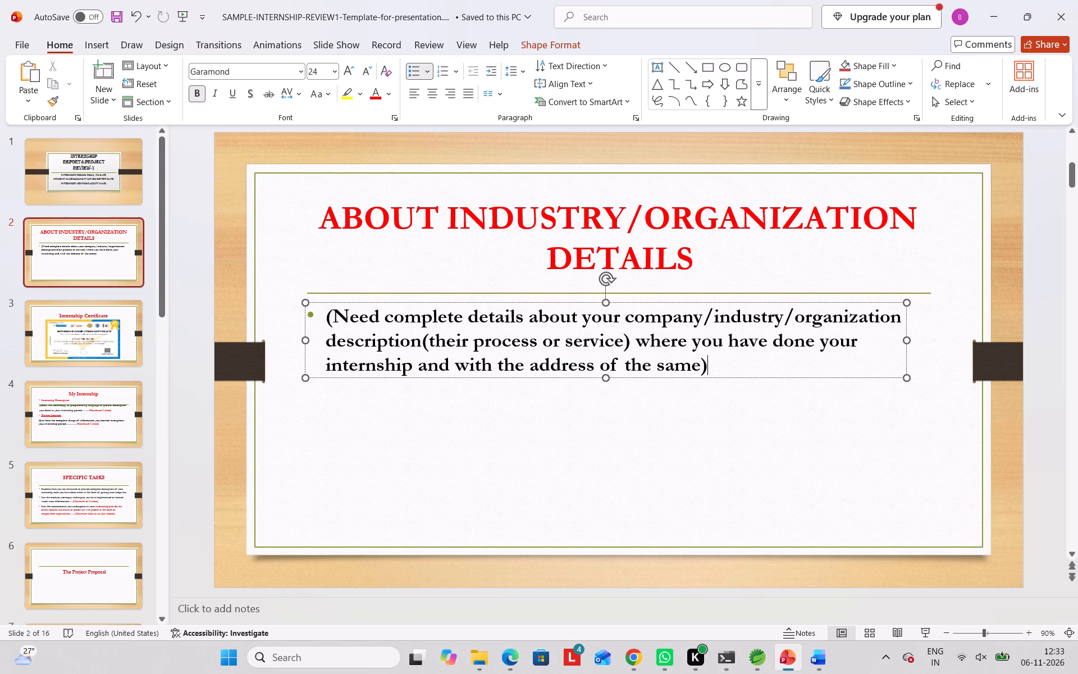
left_click(129, 328)
left_click(122, 286)
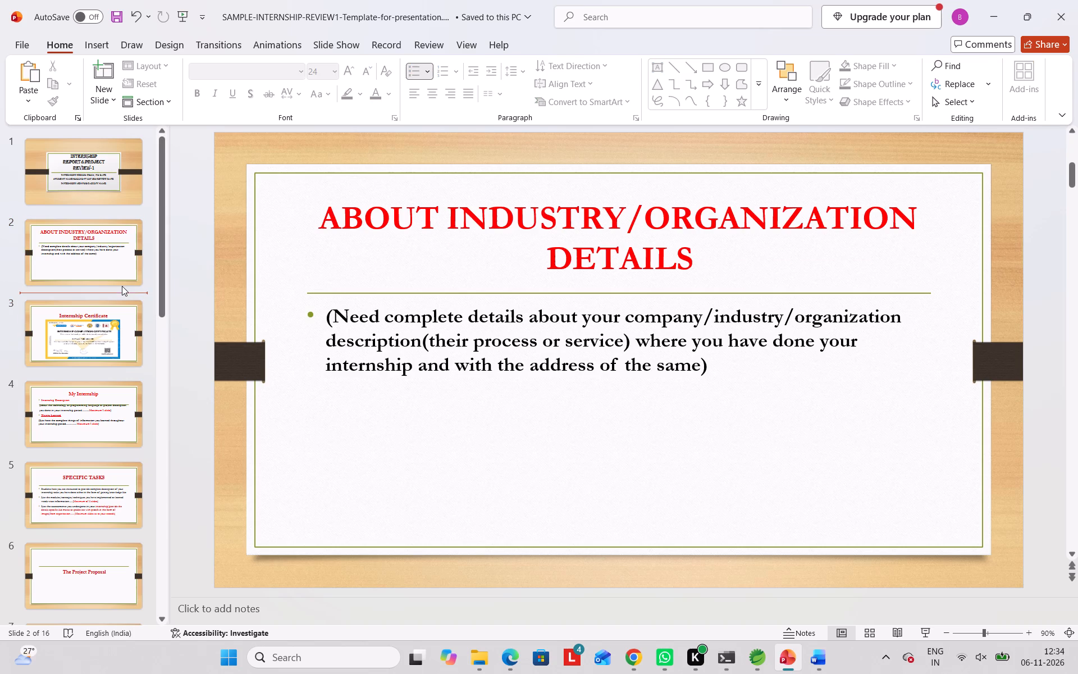
left_click(115, 261)
left_click_drag(718, 263, 682, 262)
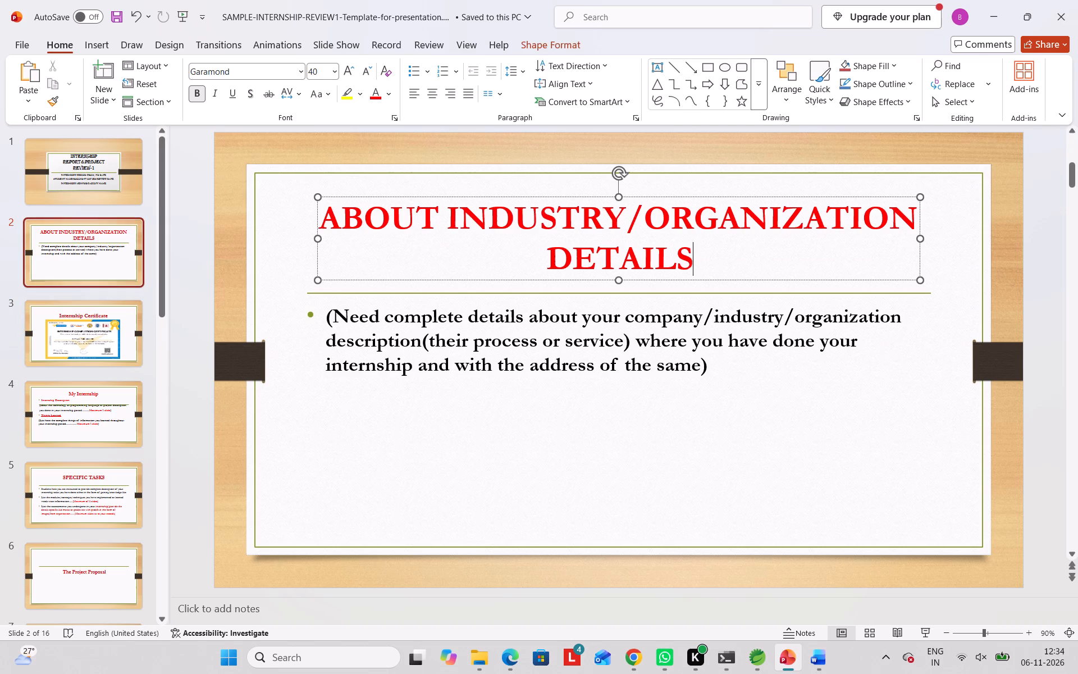
left_click_drag(682, 262, 345, 216)
key("ctrl+c")
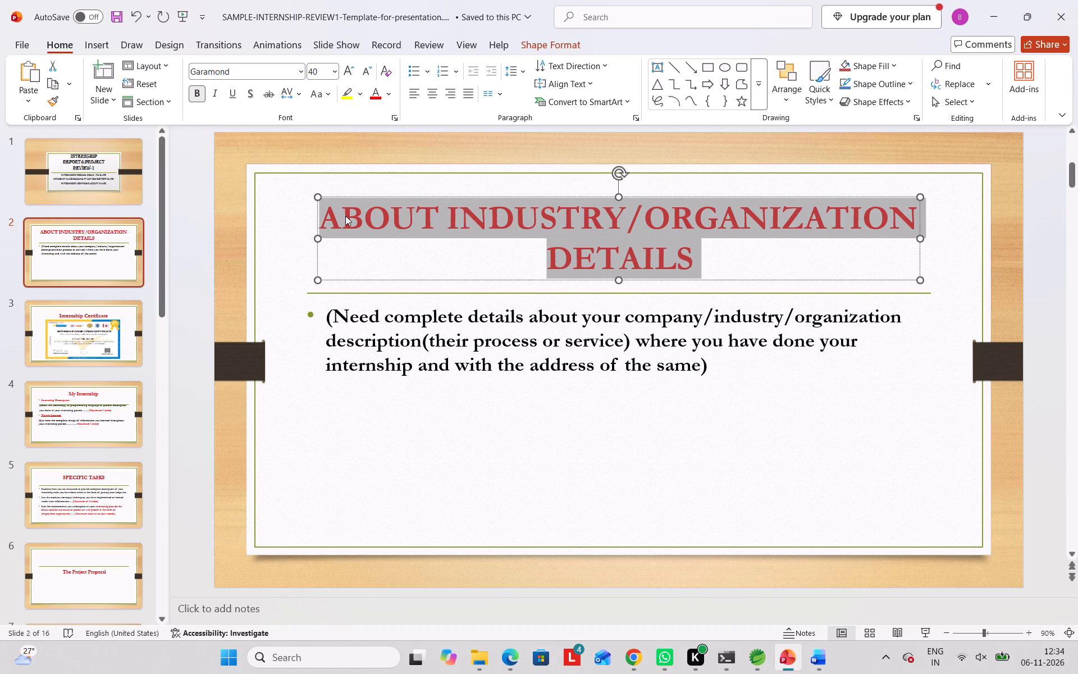
left_click(590, 453)
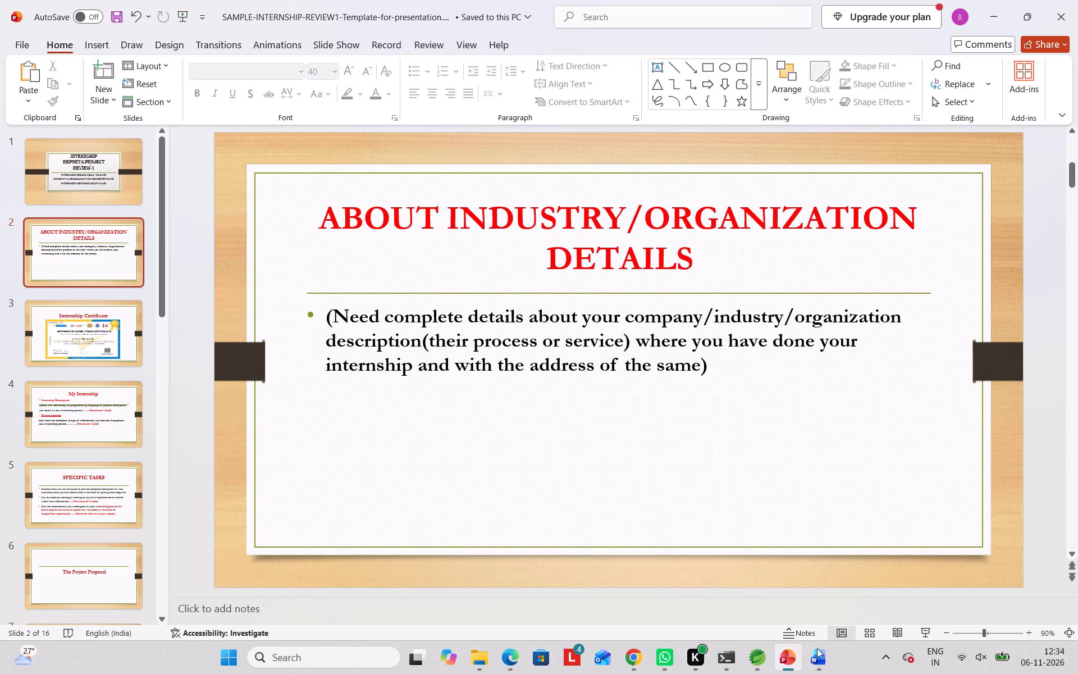
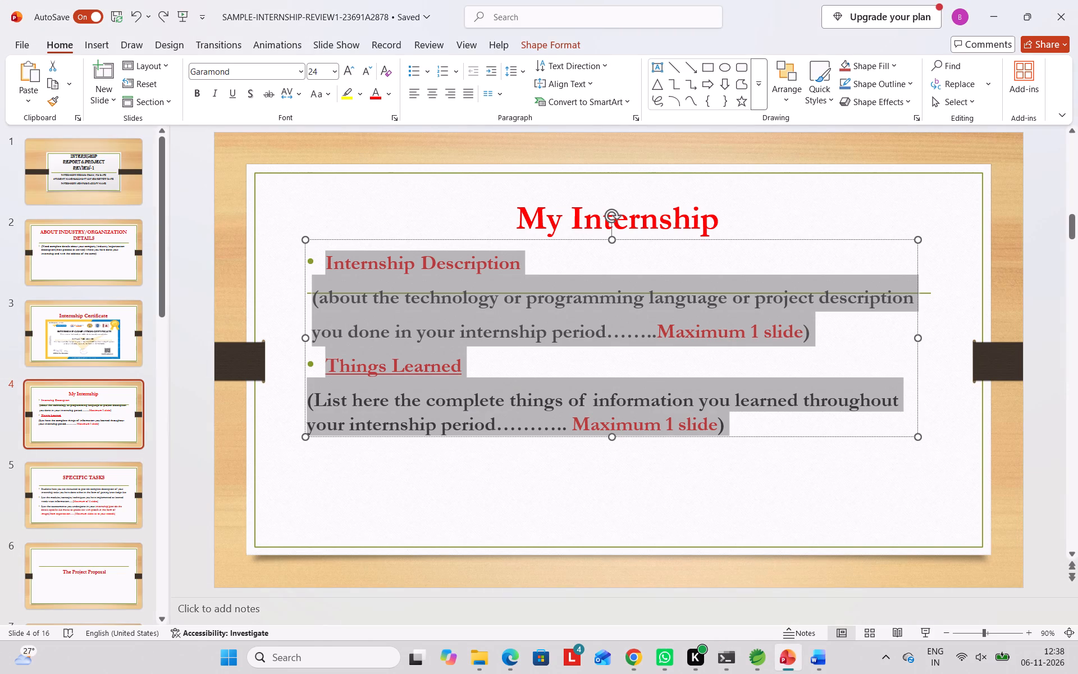
key("ctrl+v")
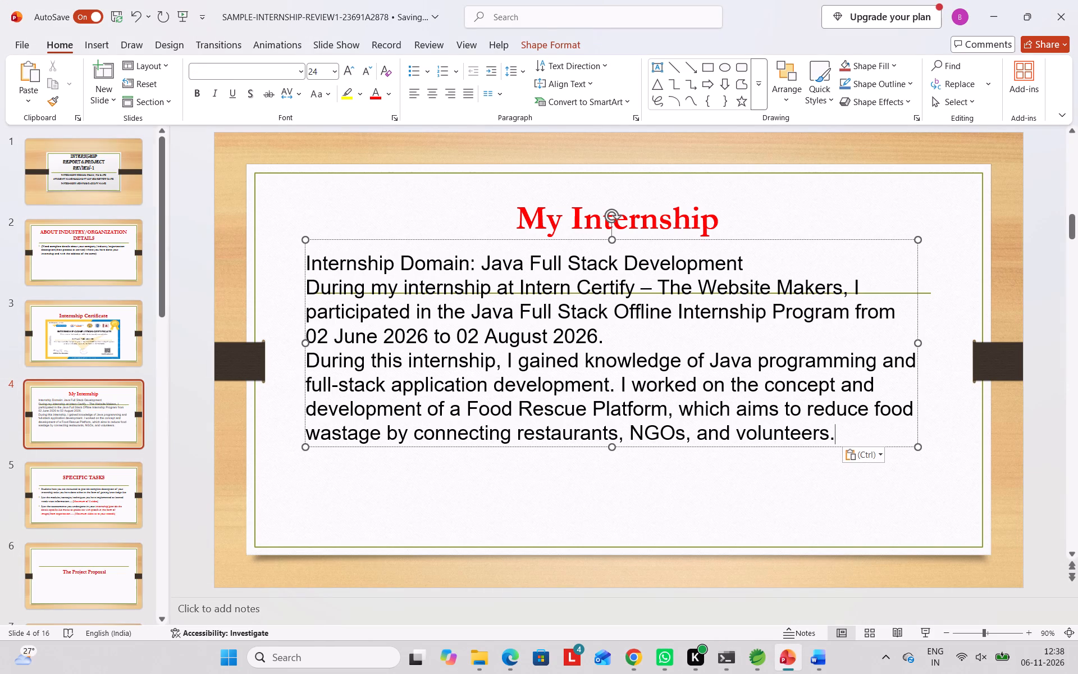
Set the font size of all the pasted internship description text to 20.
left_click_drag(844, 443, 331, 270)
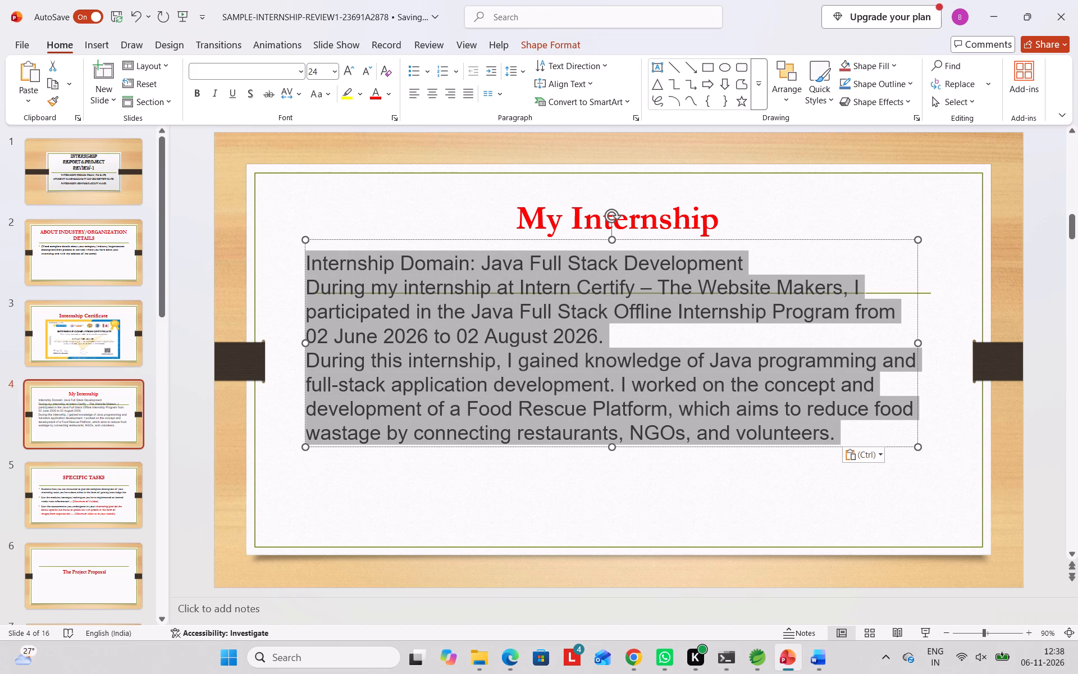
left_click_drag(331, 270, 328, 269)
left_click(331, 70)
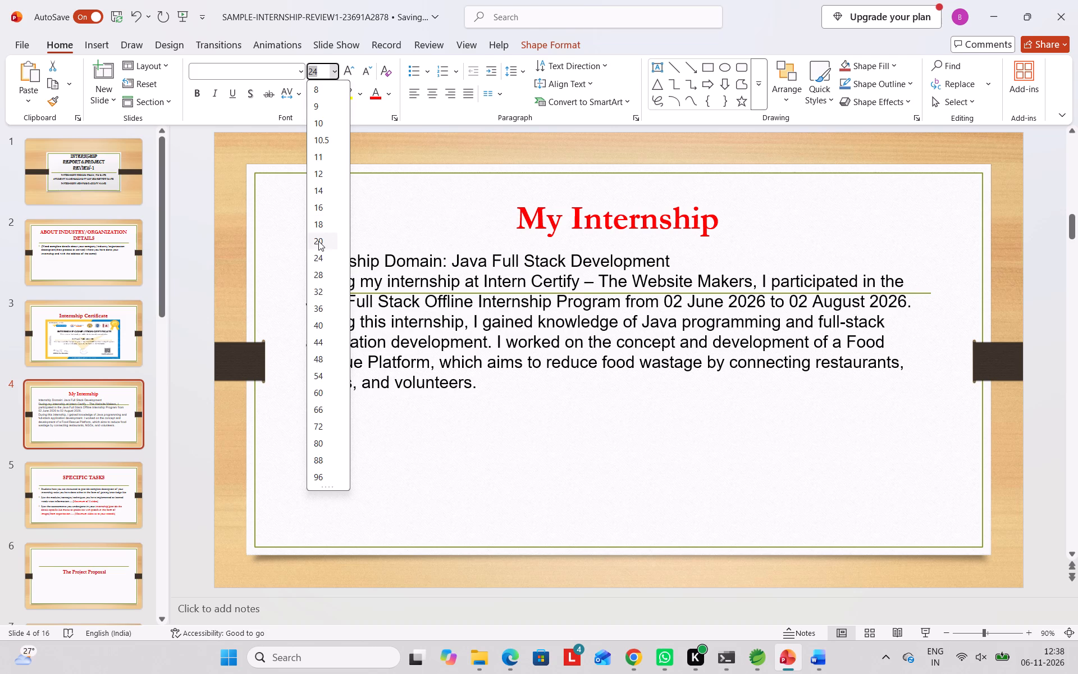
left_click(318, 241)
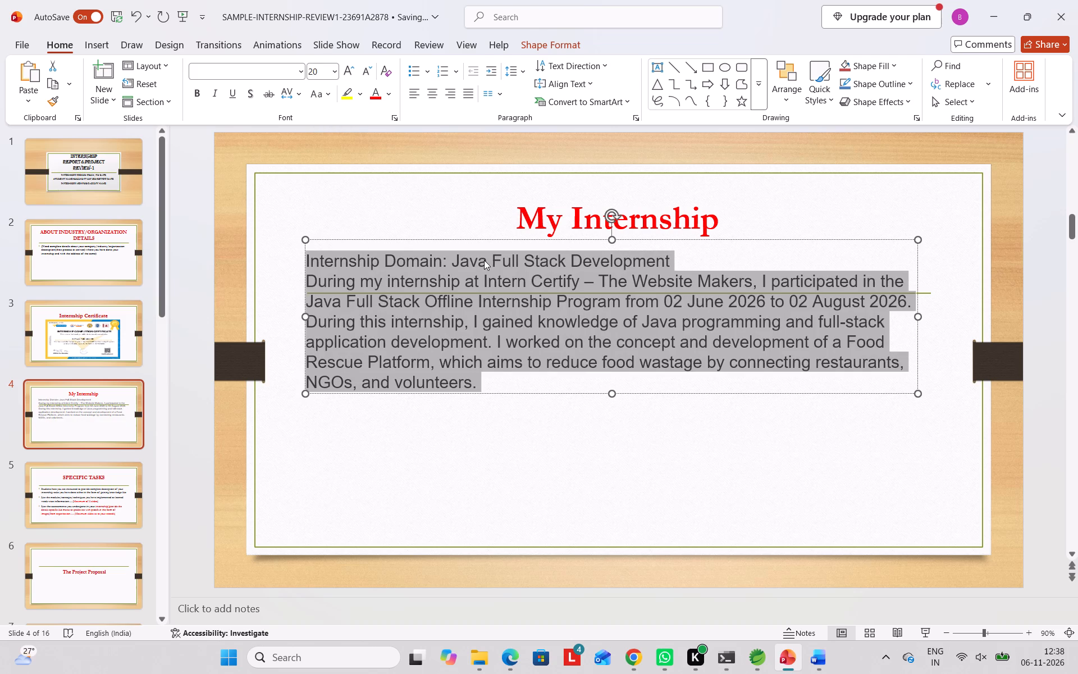
Insert two blank lines above the Internship Domain line on the My Internship slide.
left_click(821, 258)
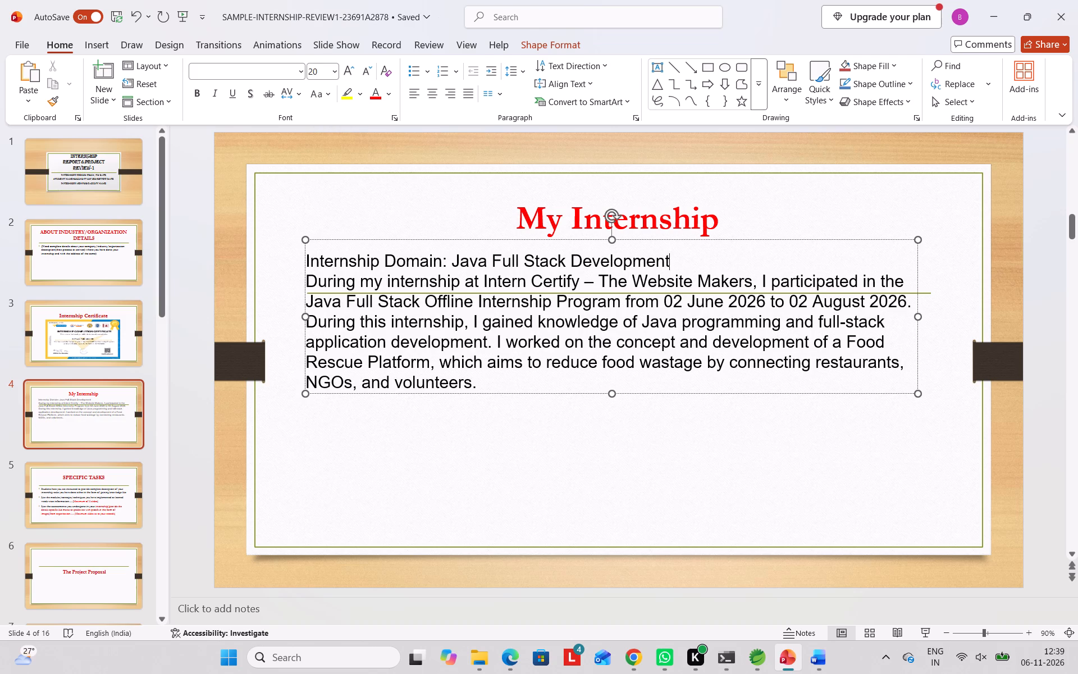
left_click(305, 257)
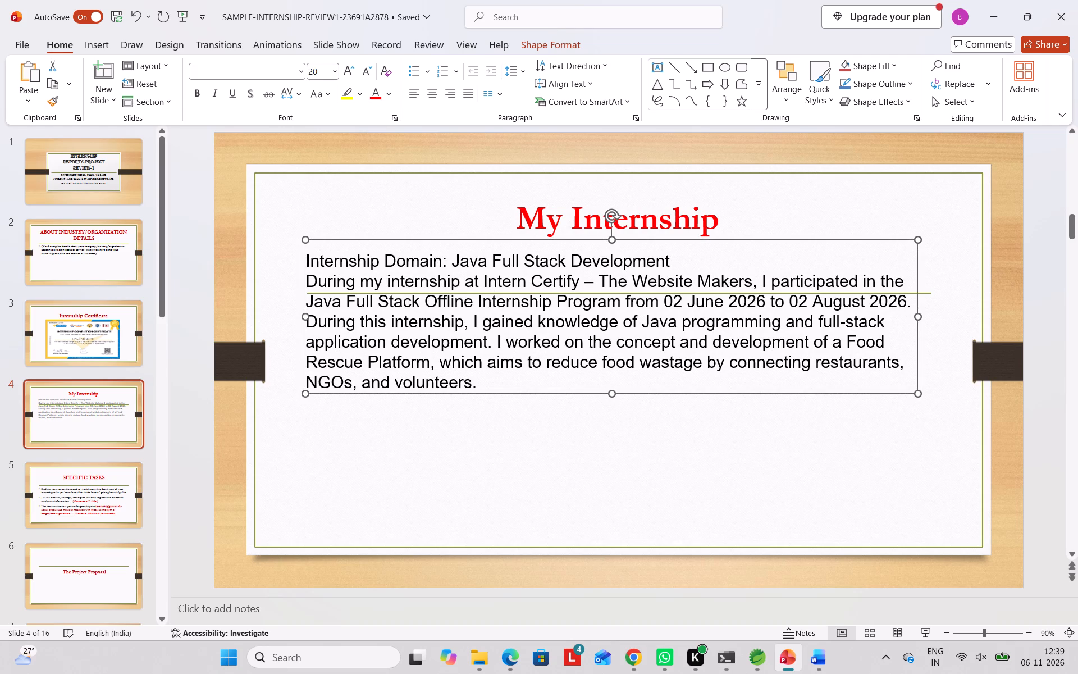
left_click(332, 253)
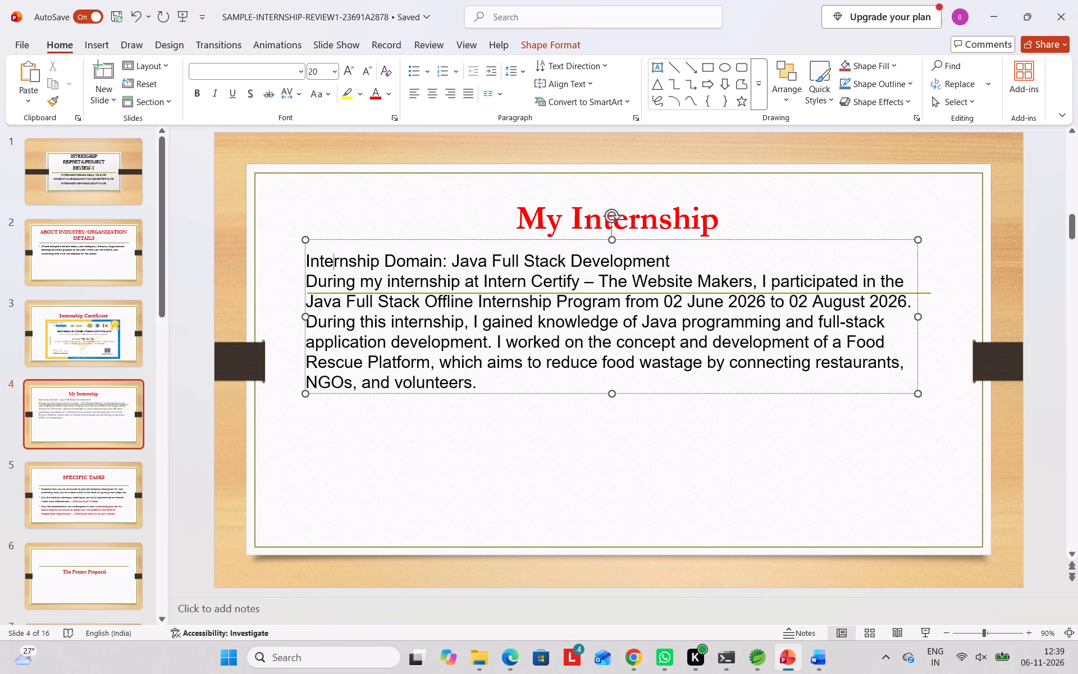
left_click(313, 257)
key("Left")
key("Return")
key("Return")
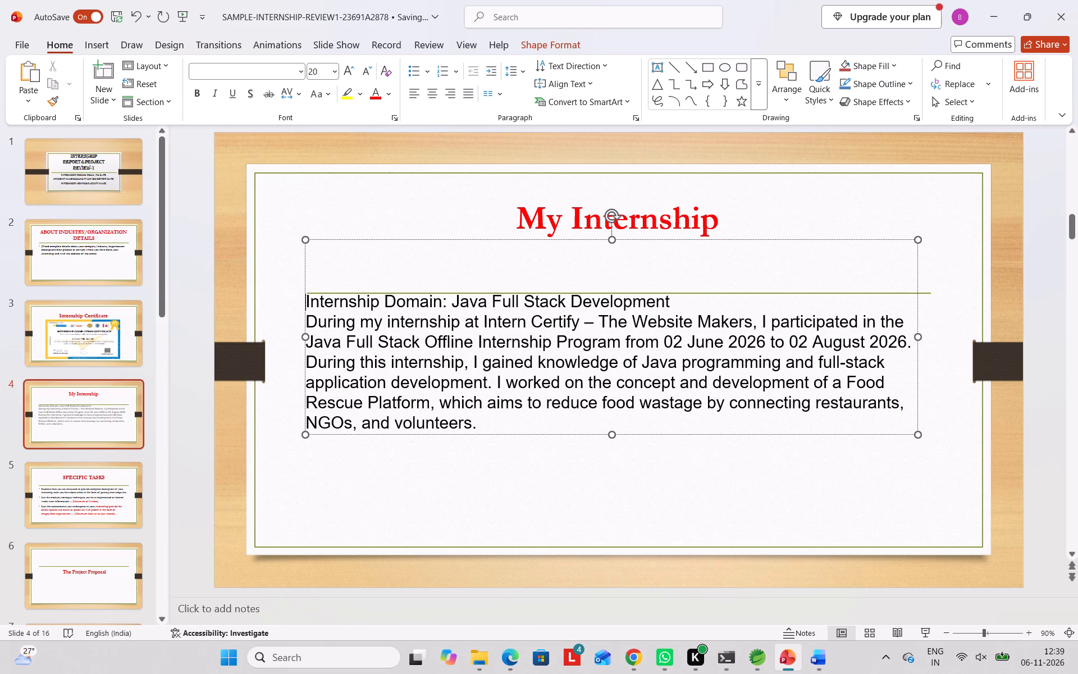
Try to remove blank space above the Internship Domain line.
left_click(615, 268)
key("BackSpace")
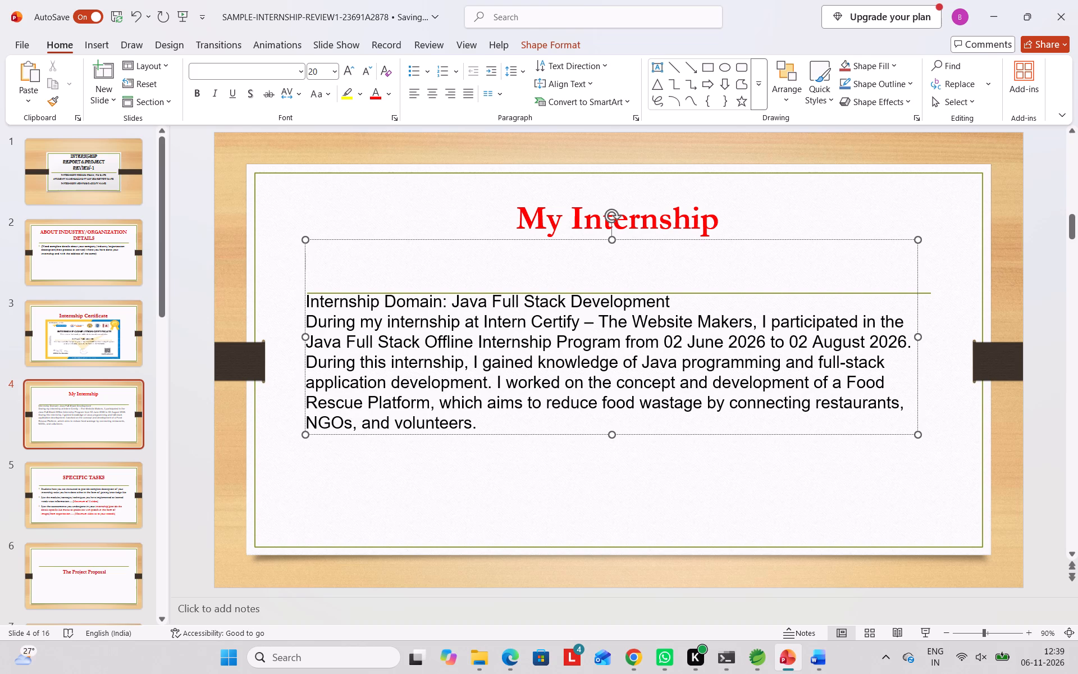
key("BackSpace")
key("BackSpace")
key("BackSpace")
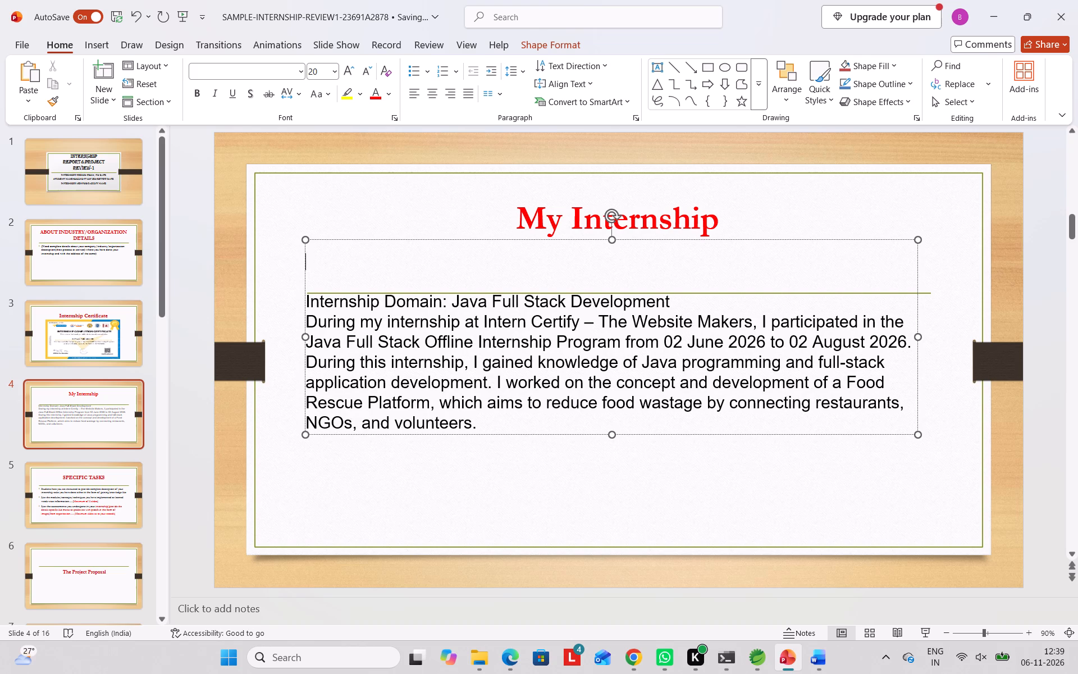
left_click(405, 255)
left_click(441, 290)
Set the font size of the internship text, from the Internship Domain line to the end, to 24.
left_click_drag(517, 422, 299, 299)
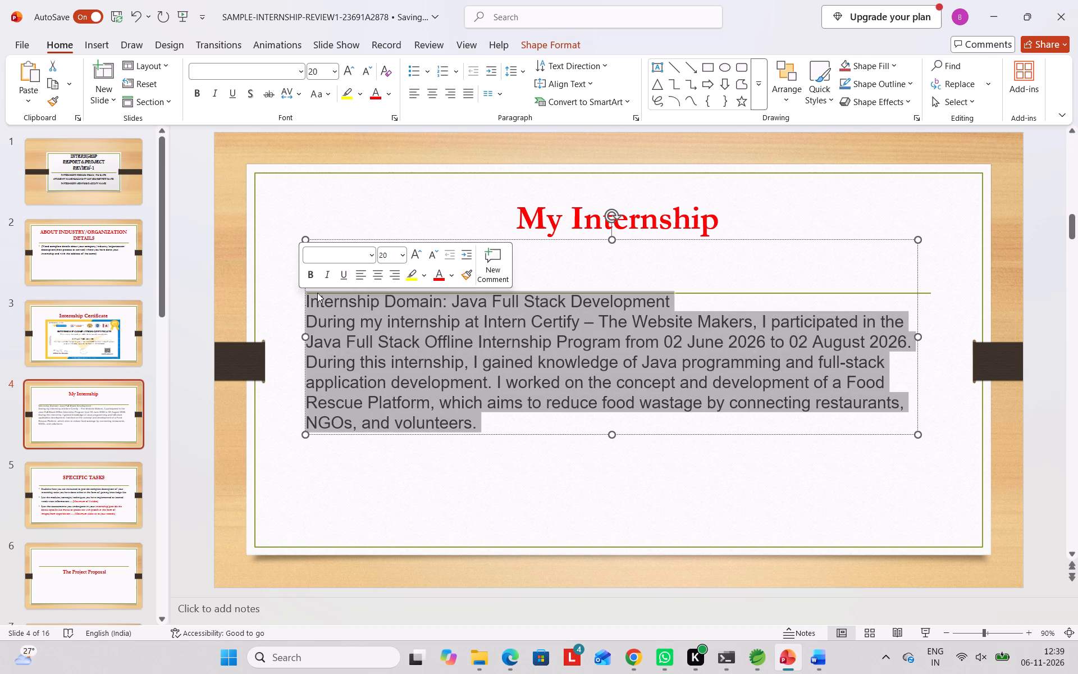
left_click(398, 259)
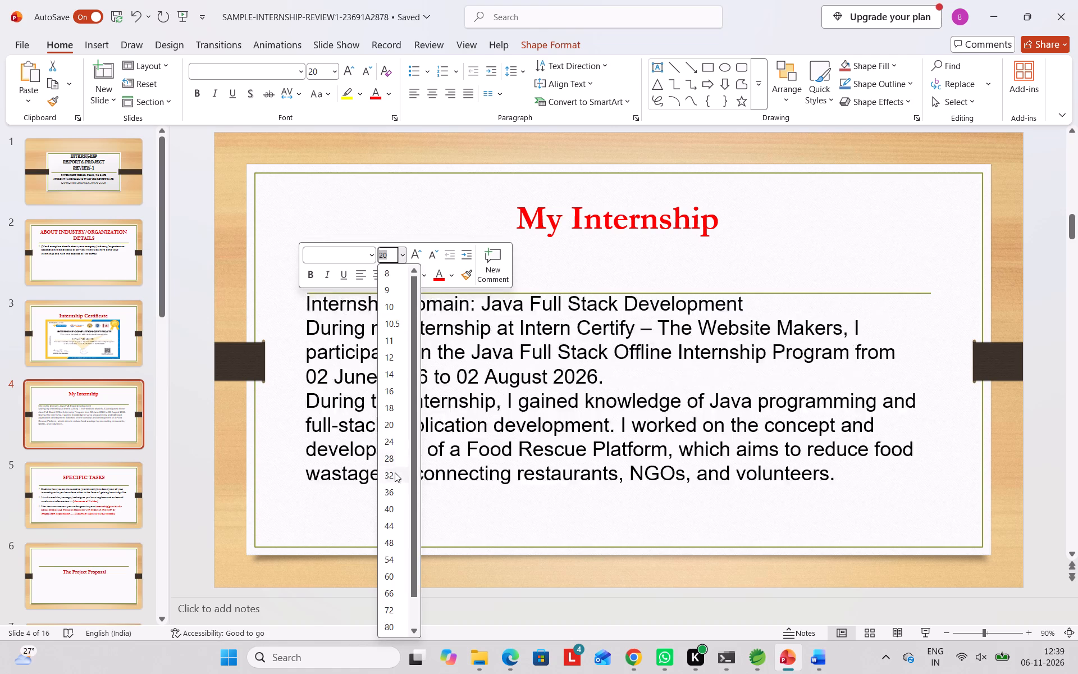
left_click(392, 443)
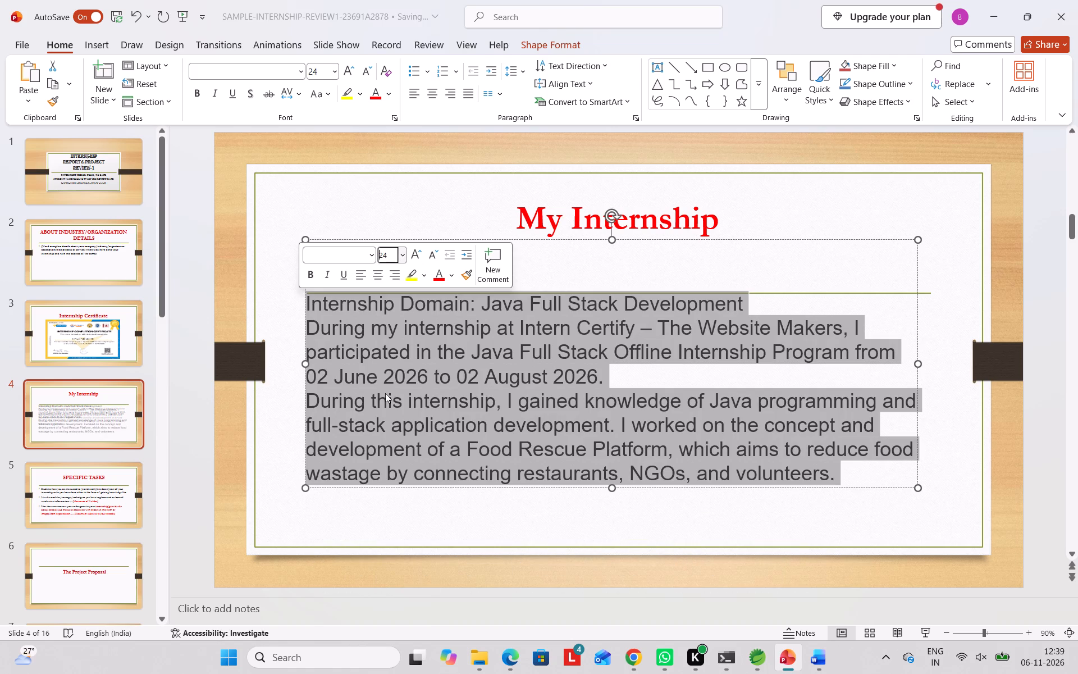
Set the font of the selected internship text, from the Internship Domain line to the end, to Book Antiqua.
left_click(371, 253)
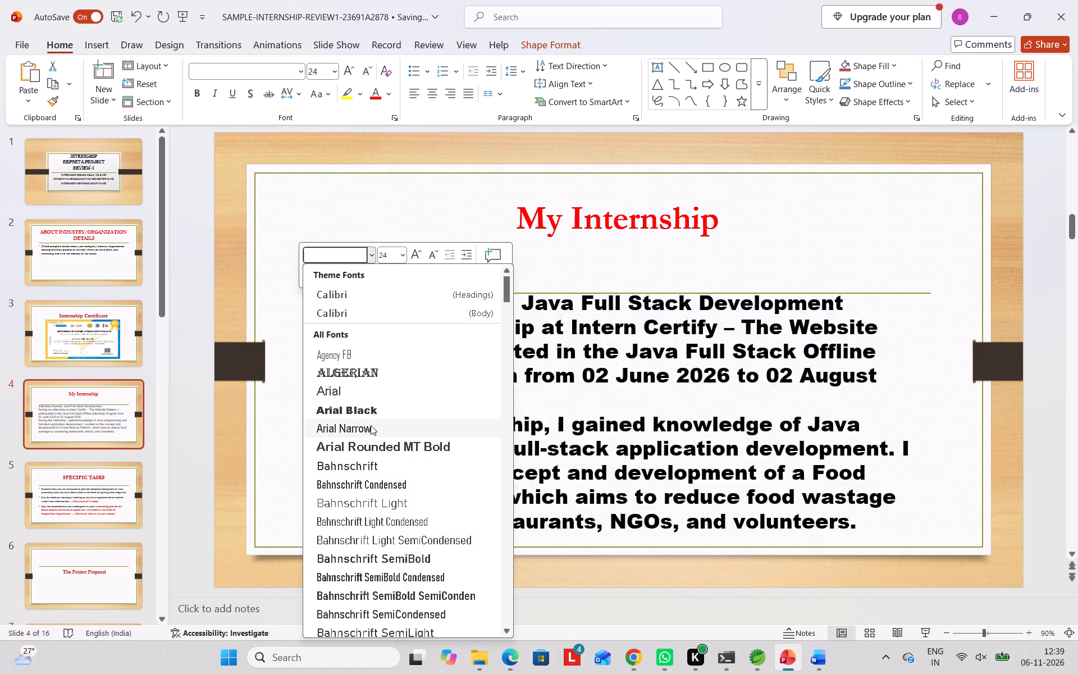
scroll(364, 462, "down", 2)
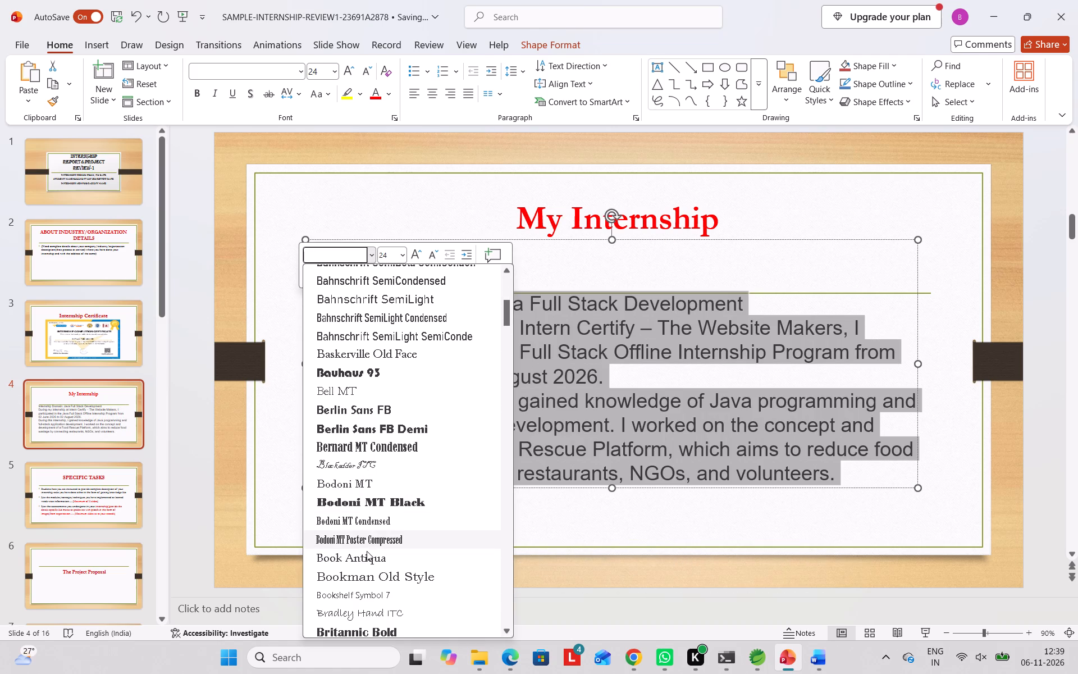
left_click(368, 566)
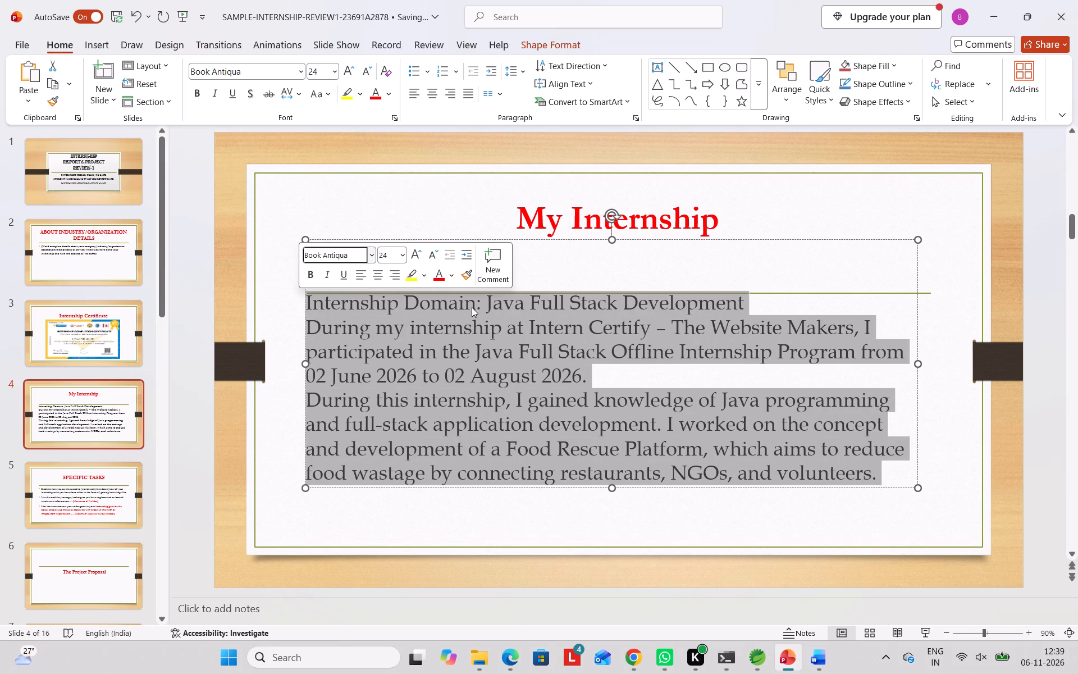
Make the "Internship Domain:" label bold on the My Internship slide.
left_click(482, 303)
left_click_drag(482, 303, 350, 300)
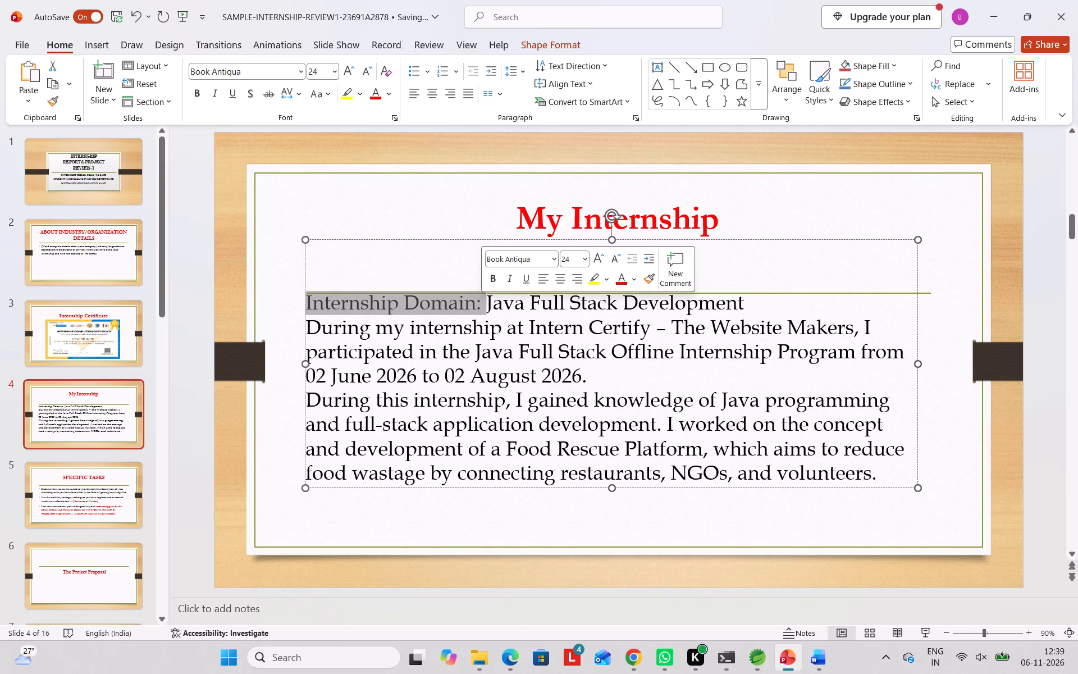
left_click_drag(350, 300, 349, 301)
left_click(423, 254)
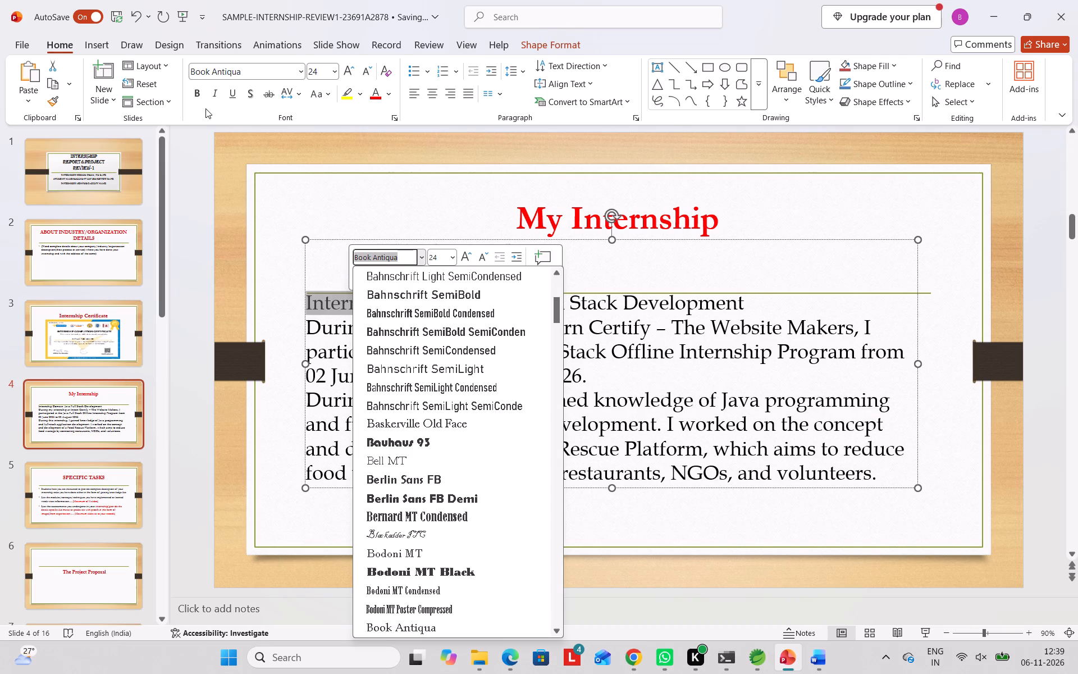
left_click(197, 94)
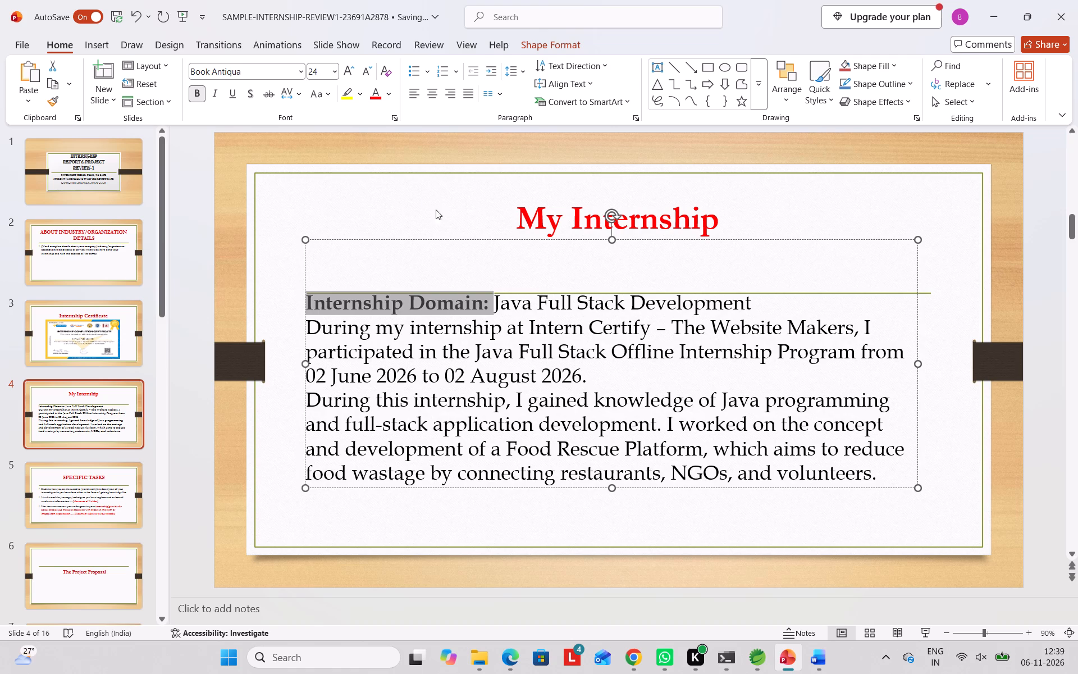
left_click(444, 231)
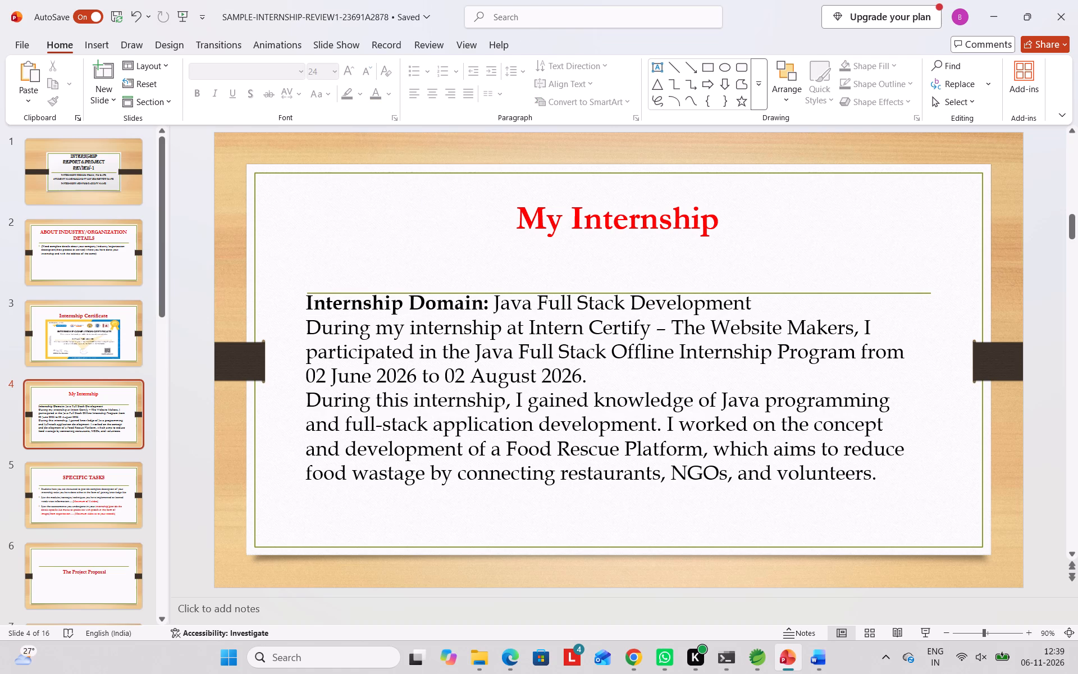
Move the My Internship title slightly lower and centre it over the body text box.
left_click(651, 230)
left_click_drag(651, 229, 641, 249)
left_click(609, 222)
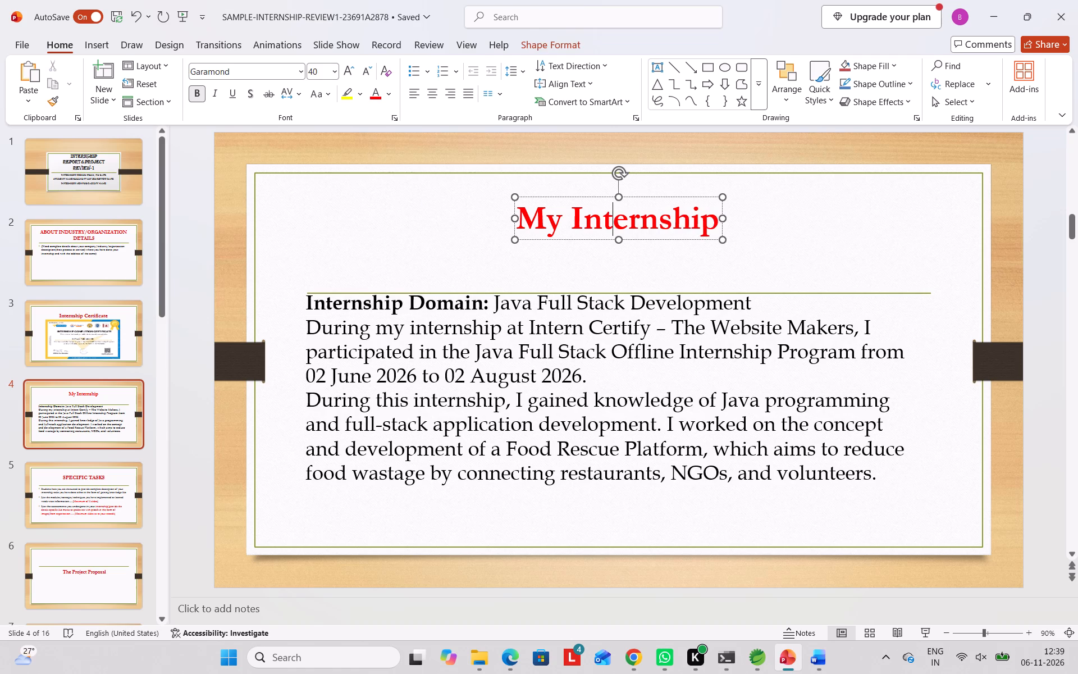
left_click(644, 203)
left_click_drag(600, 239, 591, 251)
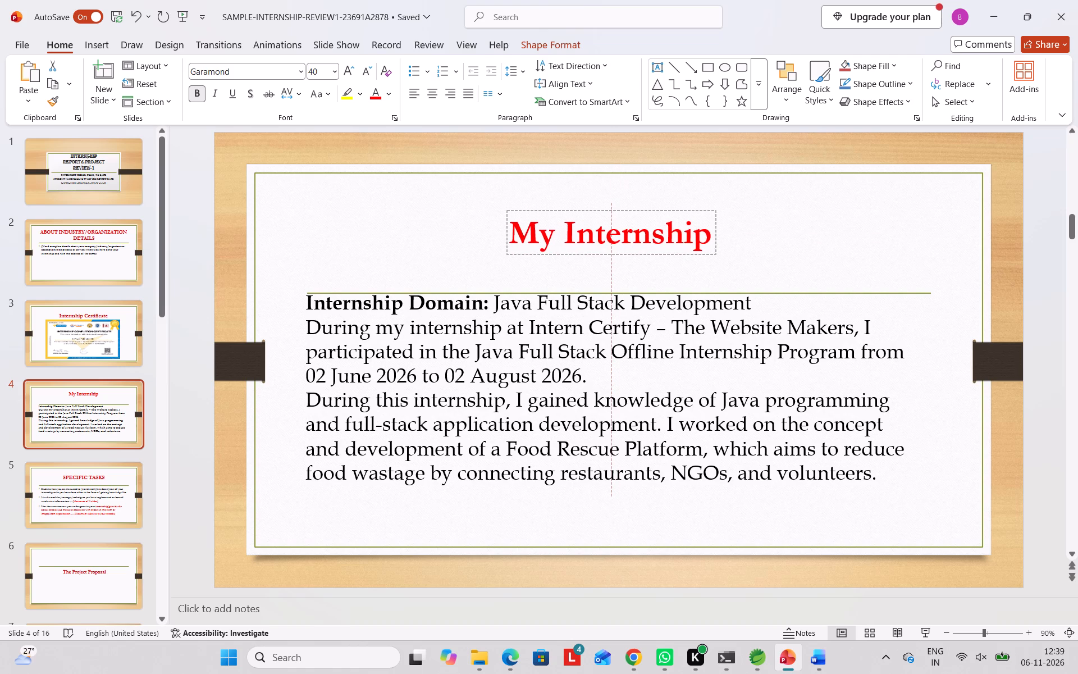
left_click_drag(591, 251, 591, 253)
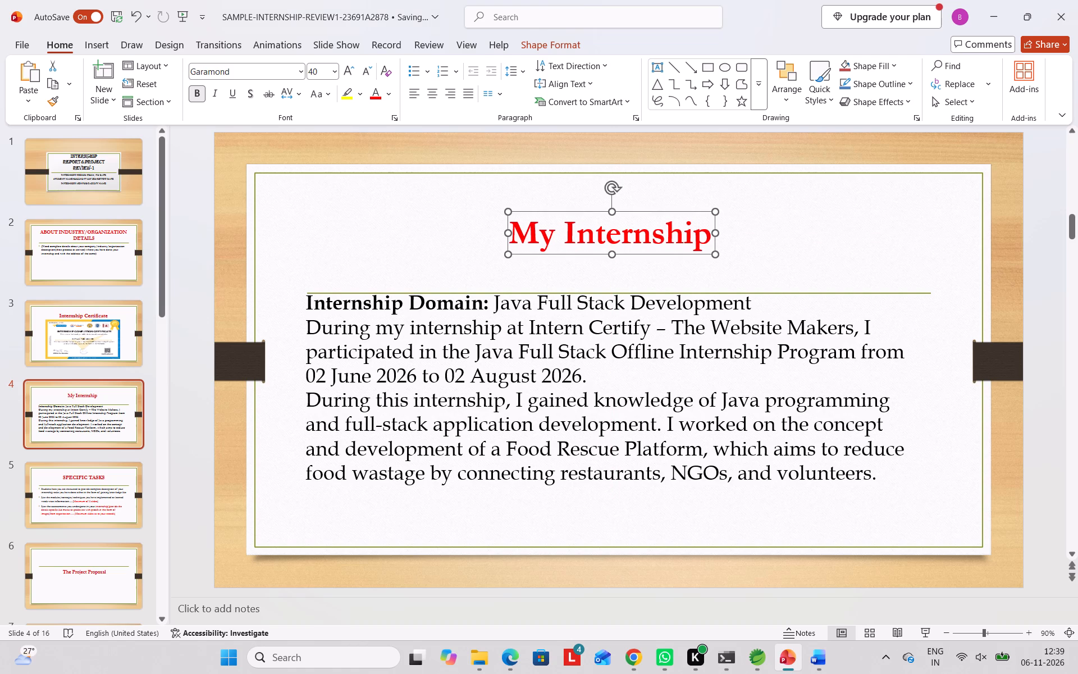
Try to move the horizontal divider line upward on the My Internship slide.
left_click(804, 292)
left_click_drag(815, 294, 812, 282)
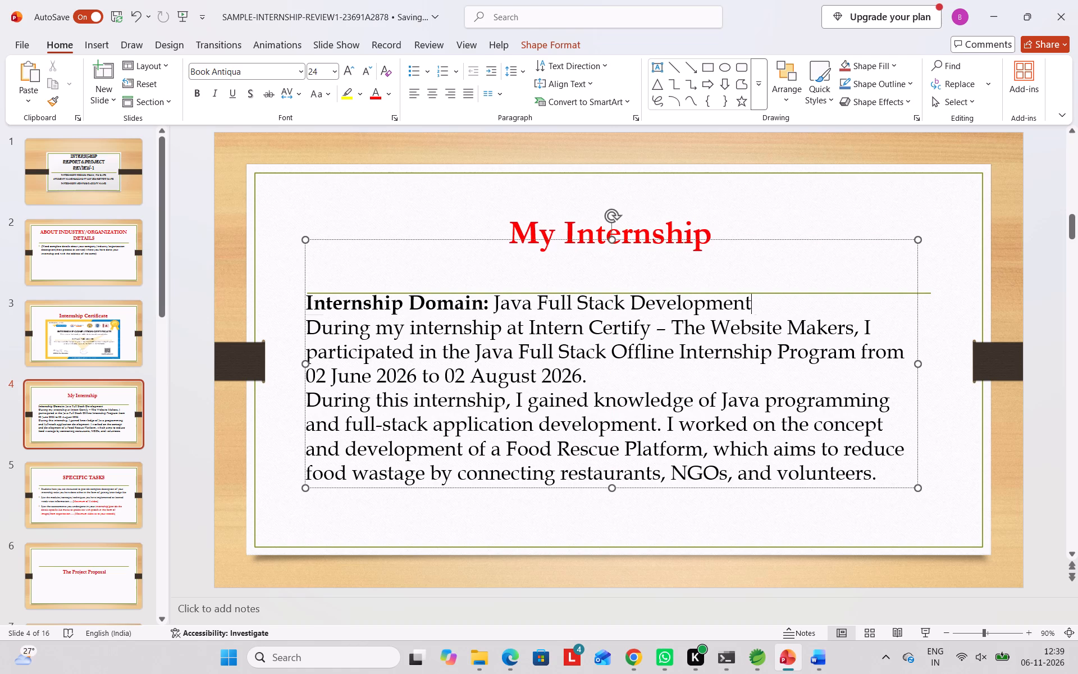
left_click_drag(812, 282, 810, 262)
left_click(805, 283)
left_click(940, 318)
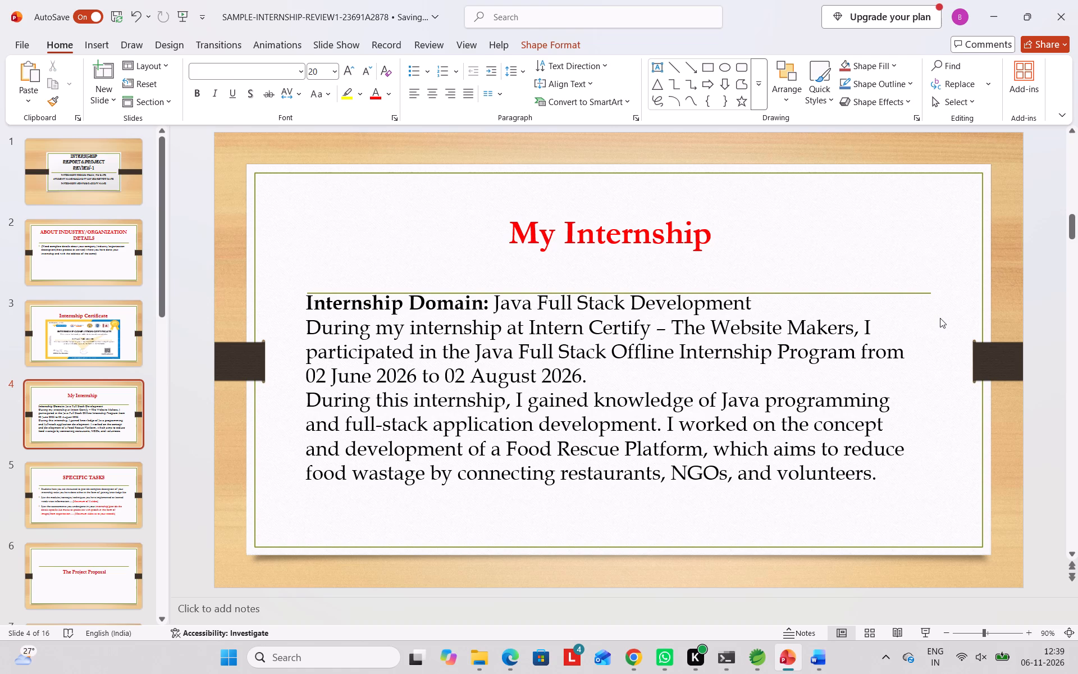
Insert one blank line directly above the Internship Domain line, below the divider.
left_click(308, 300)
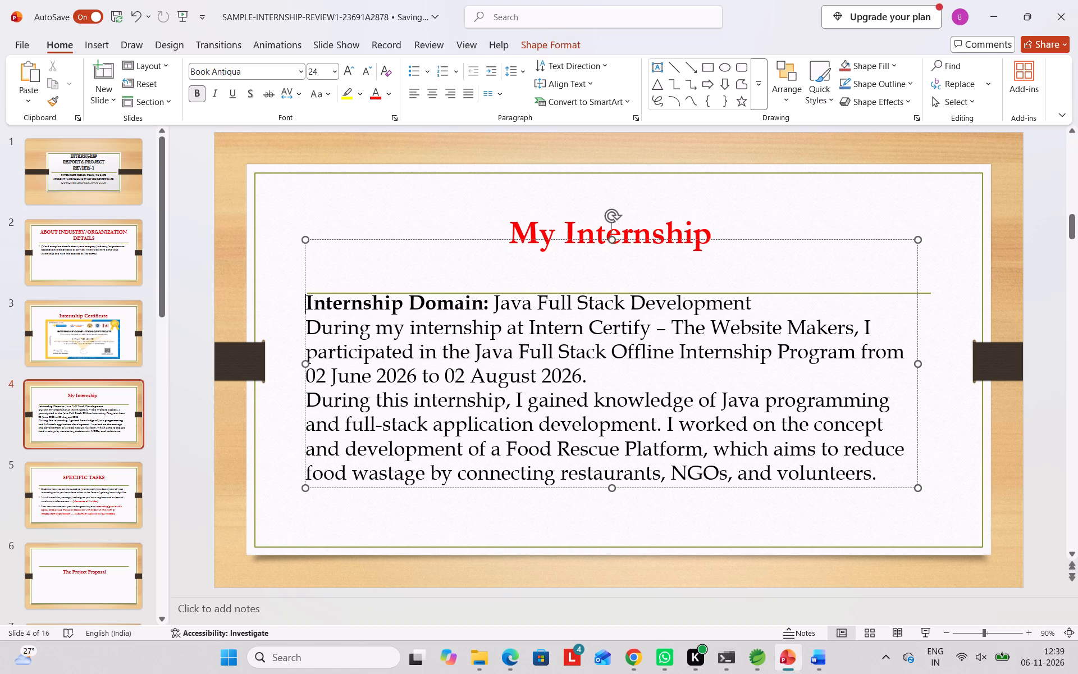
key("Return")
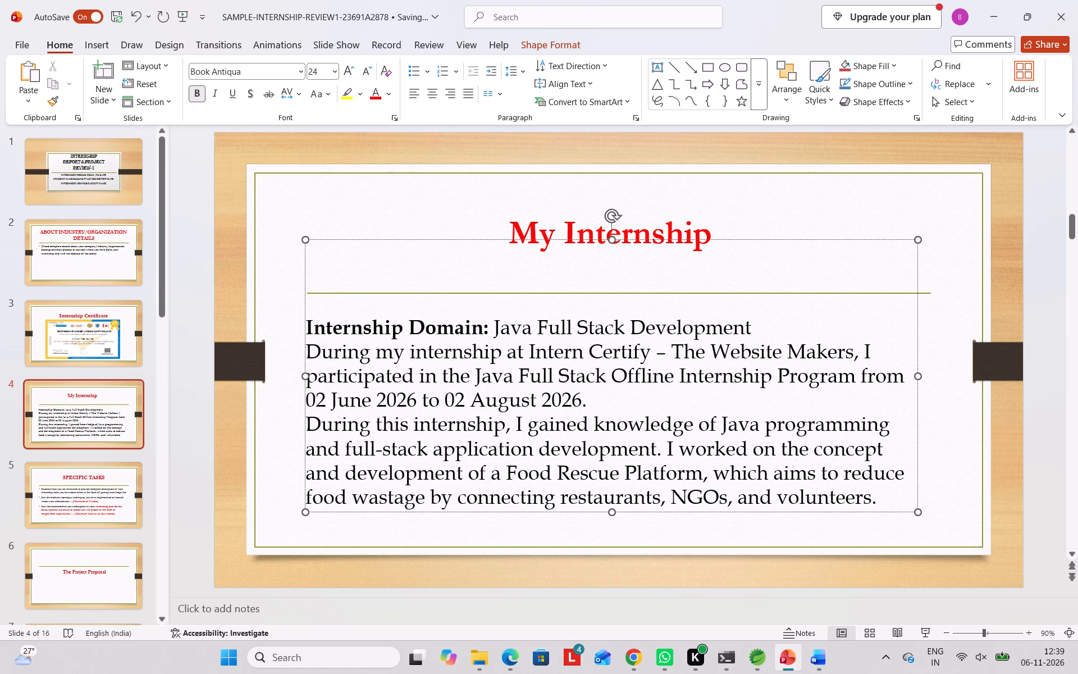
left_click(865, 230)
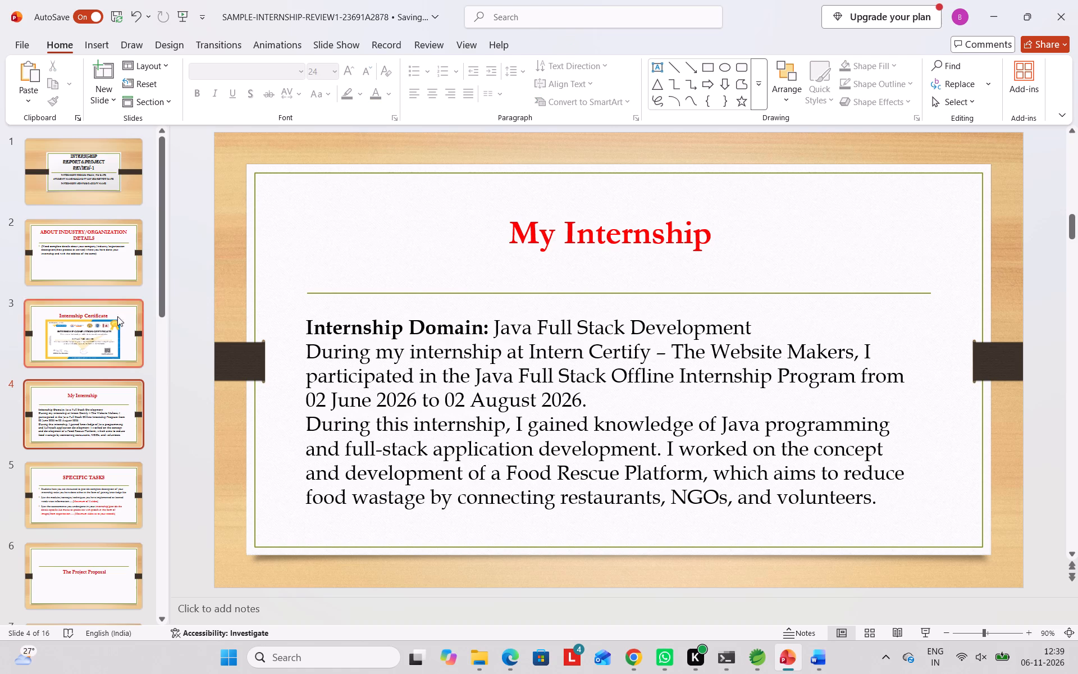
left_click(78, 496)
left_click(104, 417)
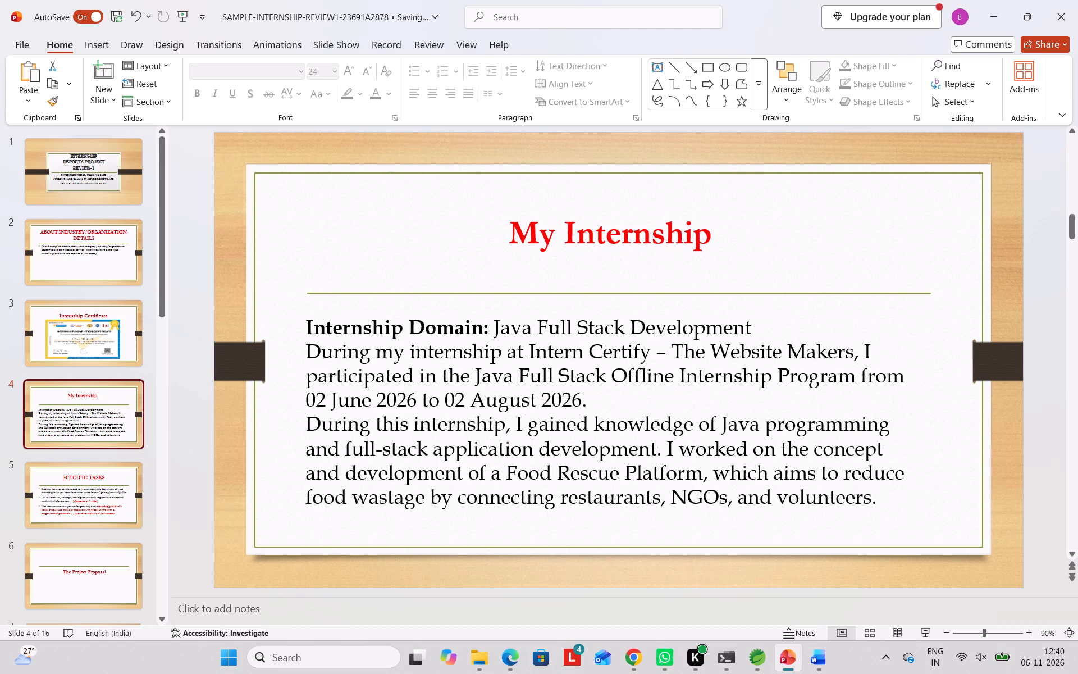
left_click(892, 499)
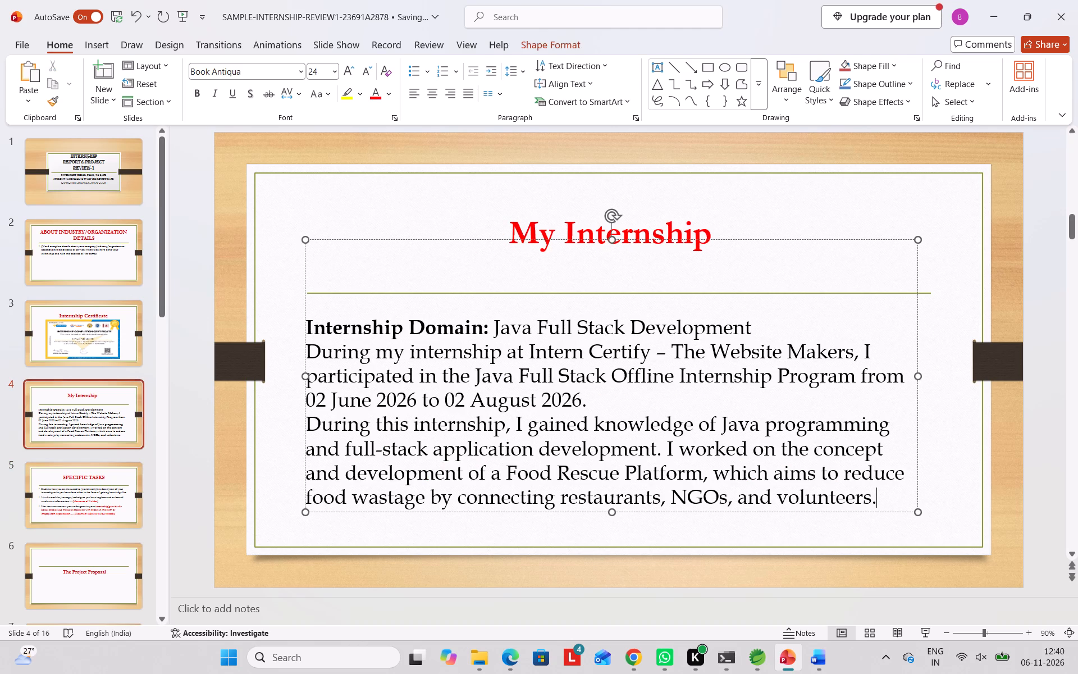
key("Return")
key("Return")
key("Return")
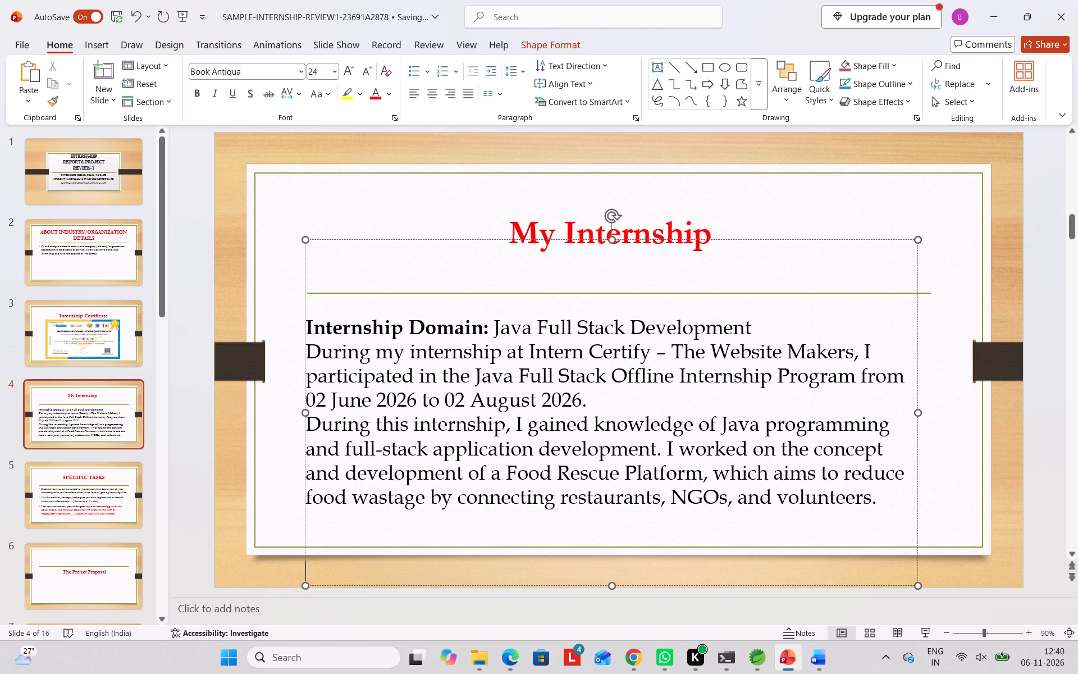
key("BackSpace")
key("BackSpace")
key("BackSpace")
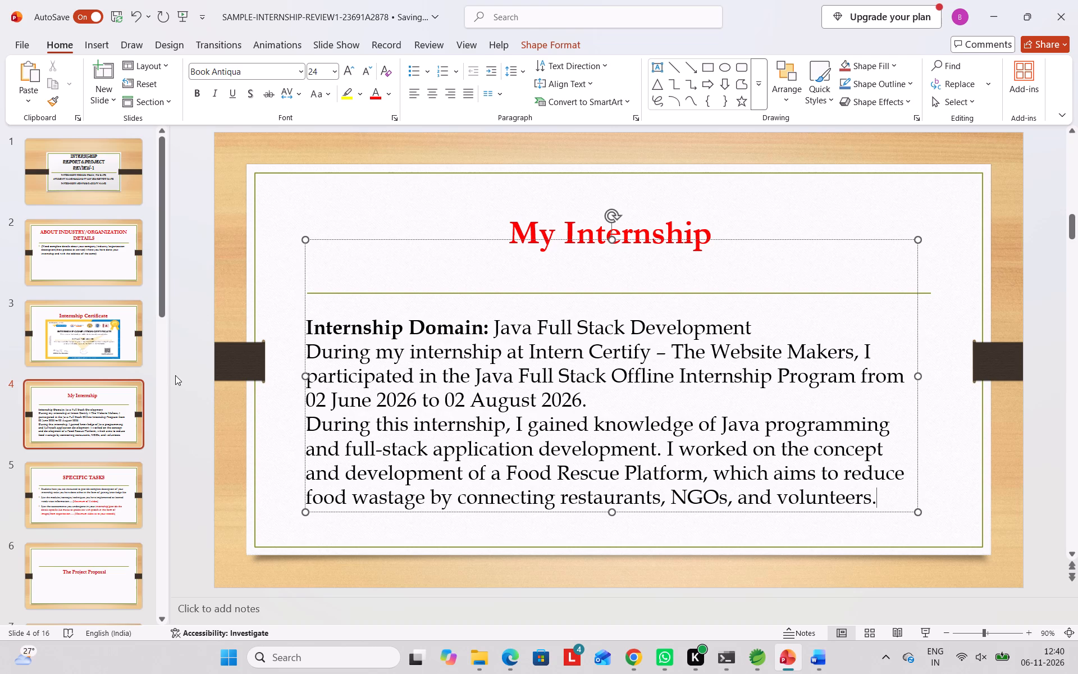
Insert a new blank slide directly after the My Internship slide.
key("ctrl+m")
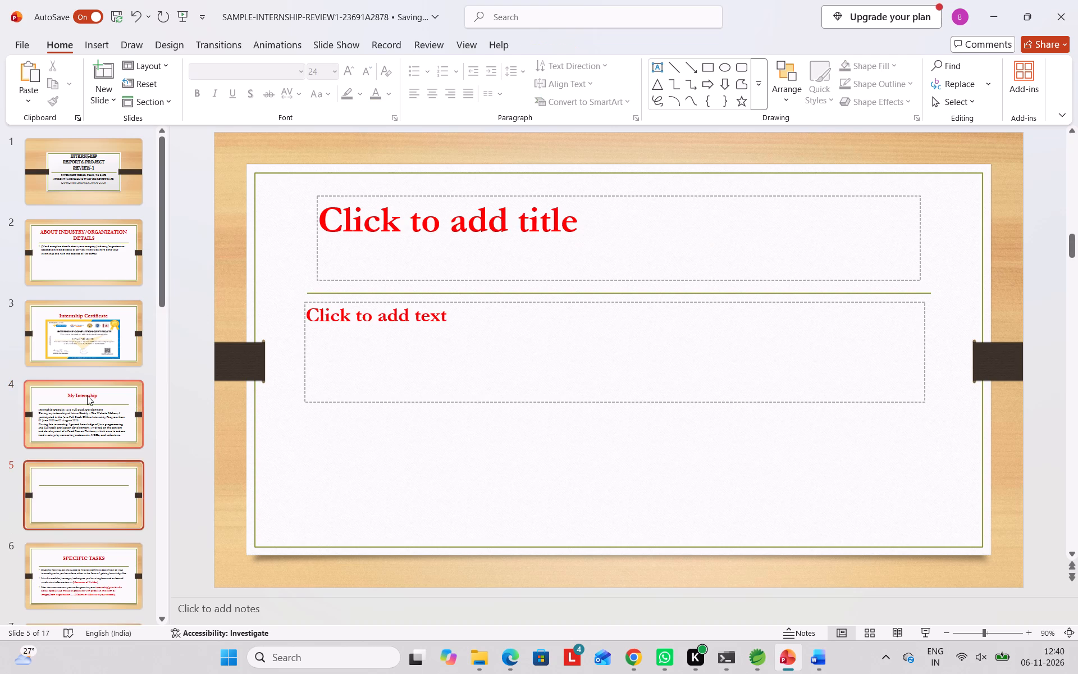
left_click(67, 497)
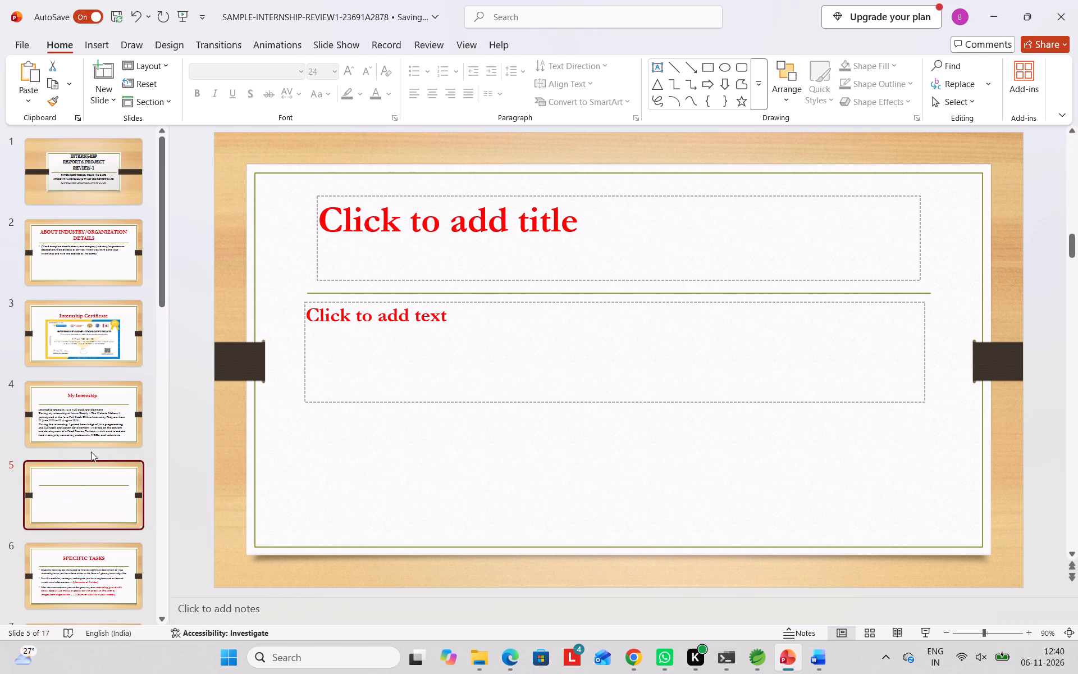
left_click(97, 420)
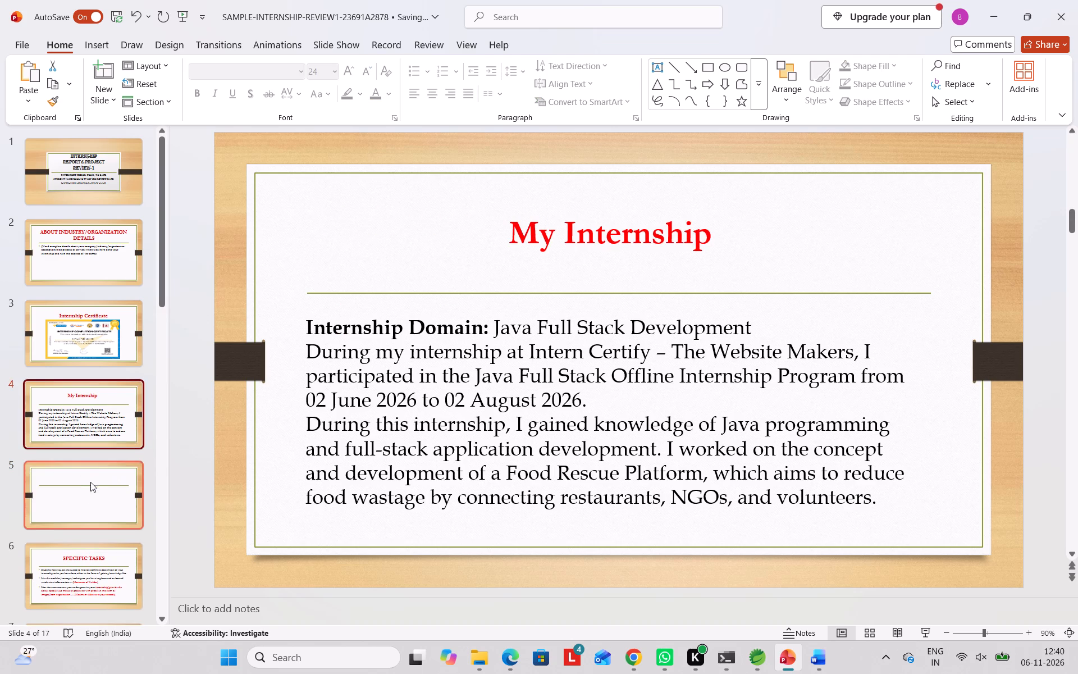
left_click(84, 490)
Add an empty line in both the title and the body text placeholders of the new slide 5.
left_click(599, 226)
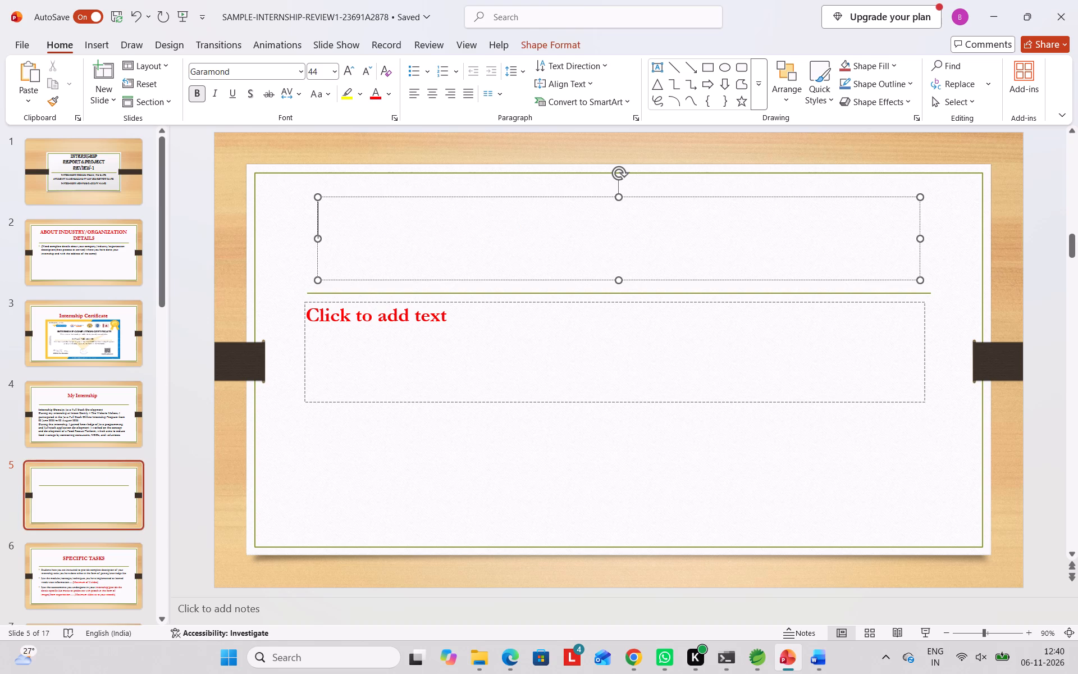
key("Return")
left_click(475, 334)
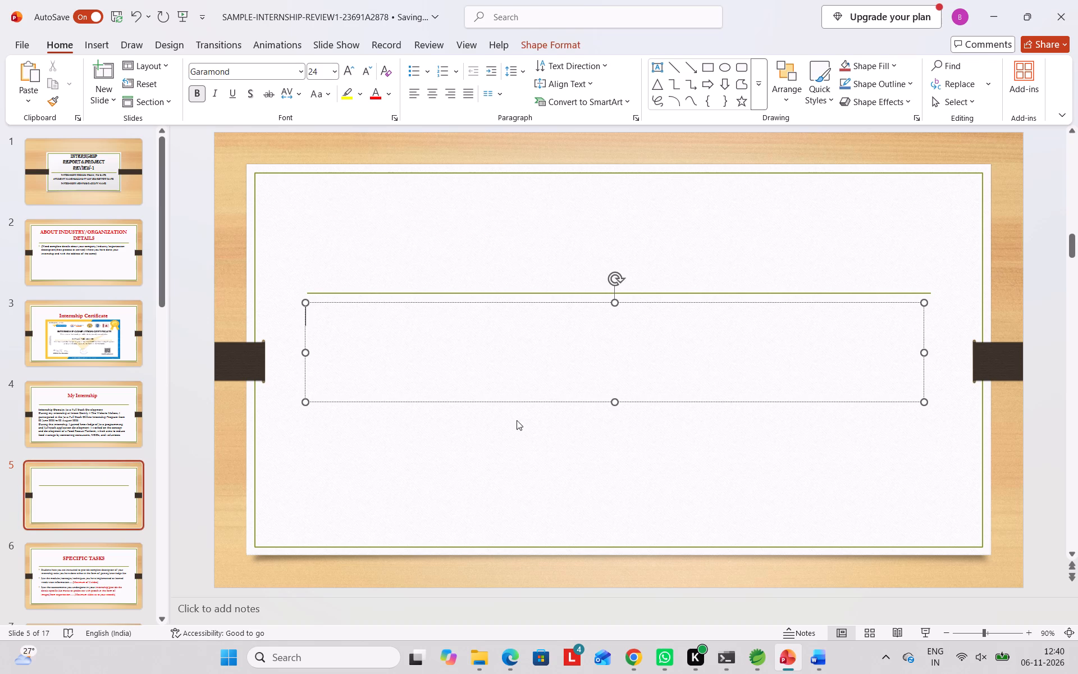
key("Return")
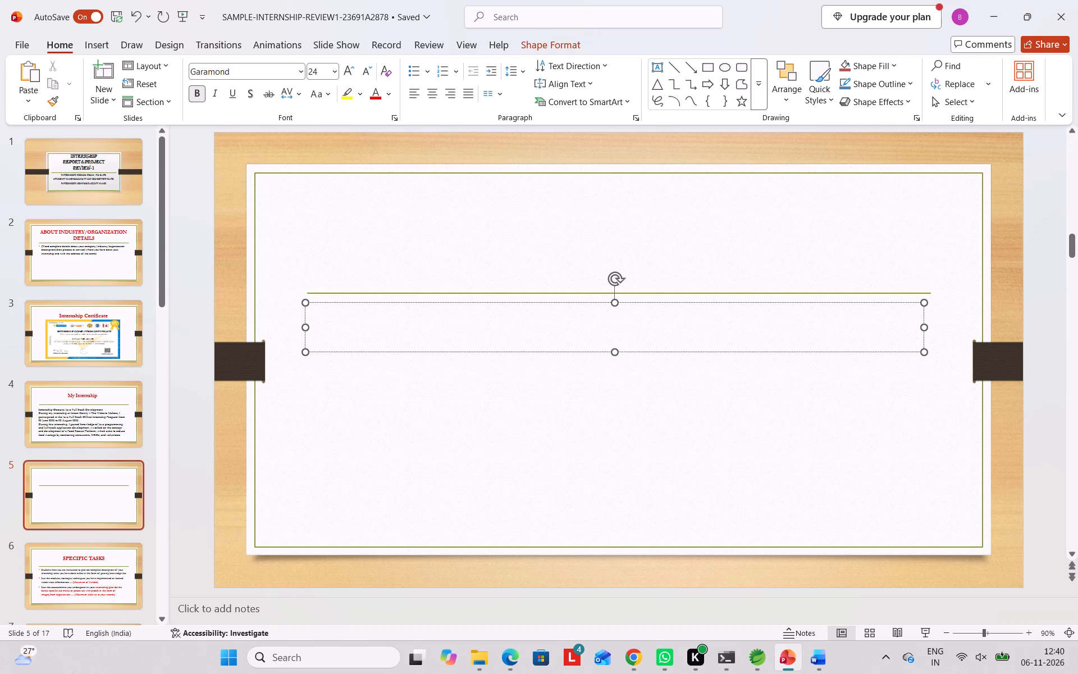
key("ctrl+v")
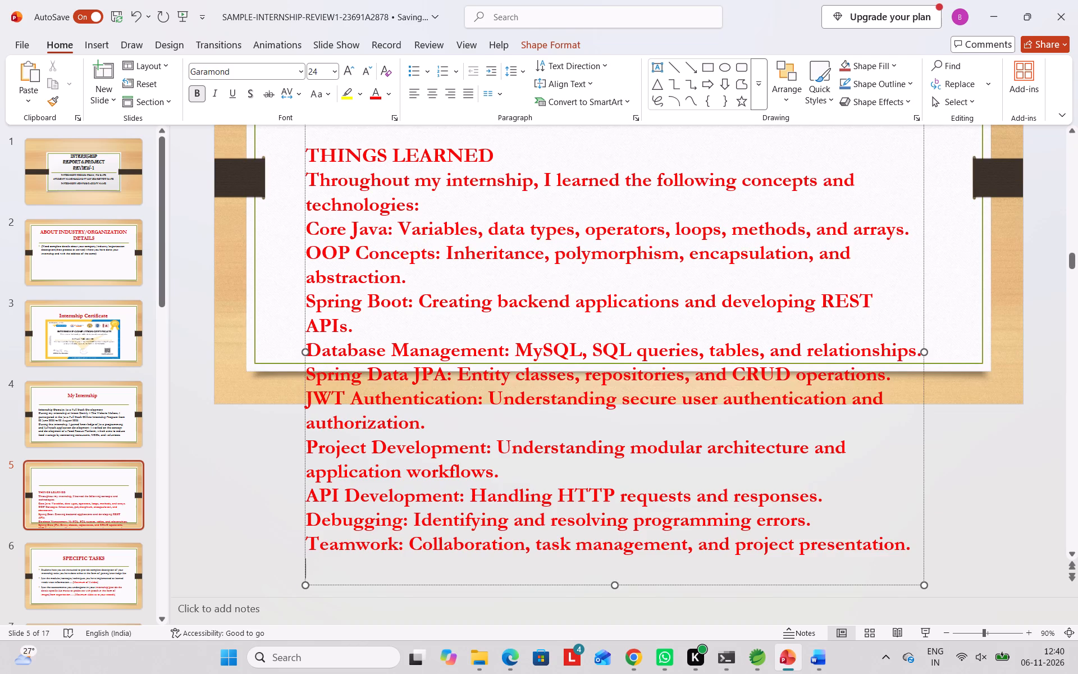
Set the font size of the whole pasted Things Learned text on slide 5 to 20.
left_click_drag(913, 544, 302, 164)
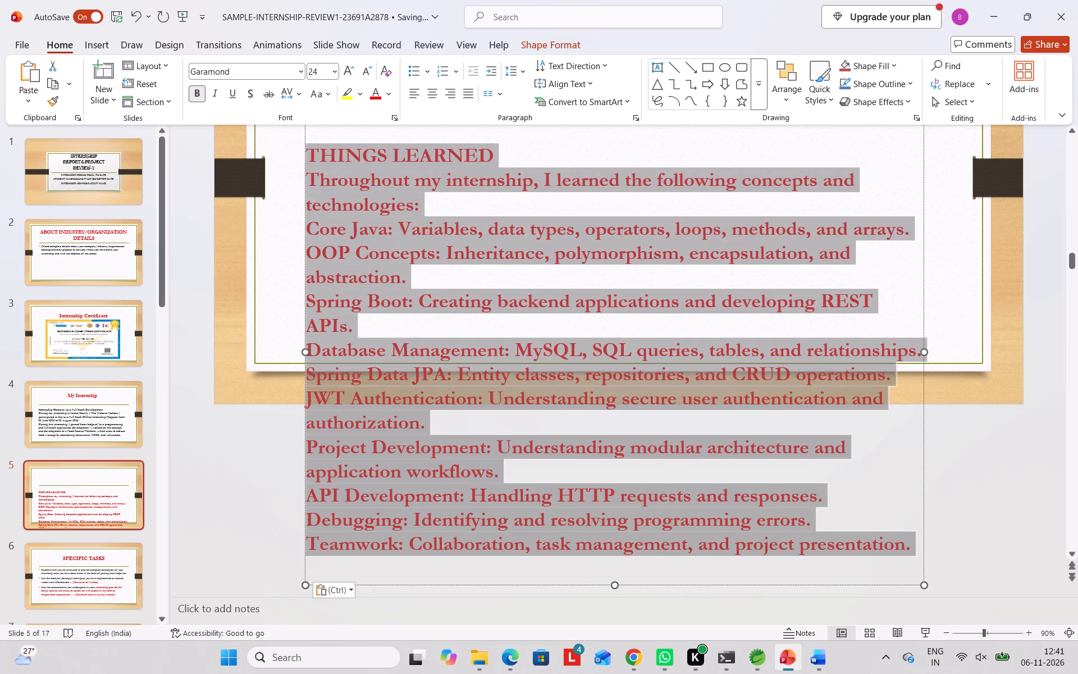
left_click_drag(302, 164, 317, 331)
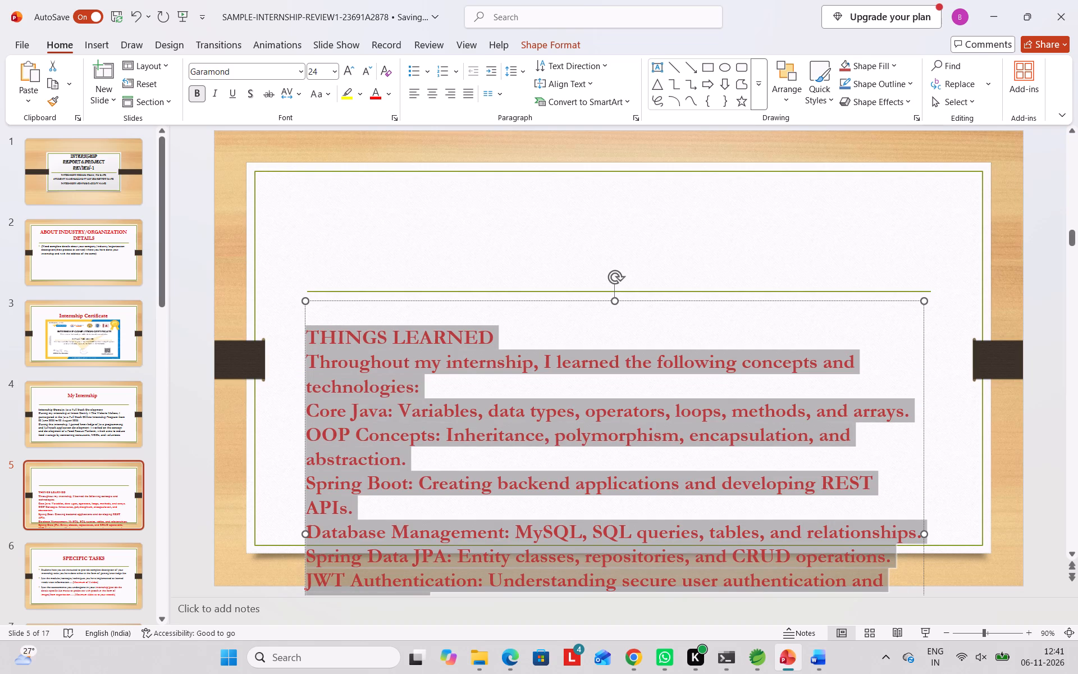
left_click_drag(317, 331, 315, 331)
left_click(421, 290)
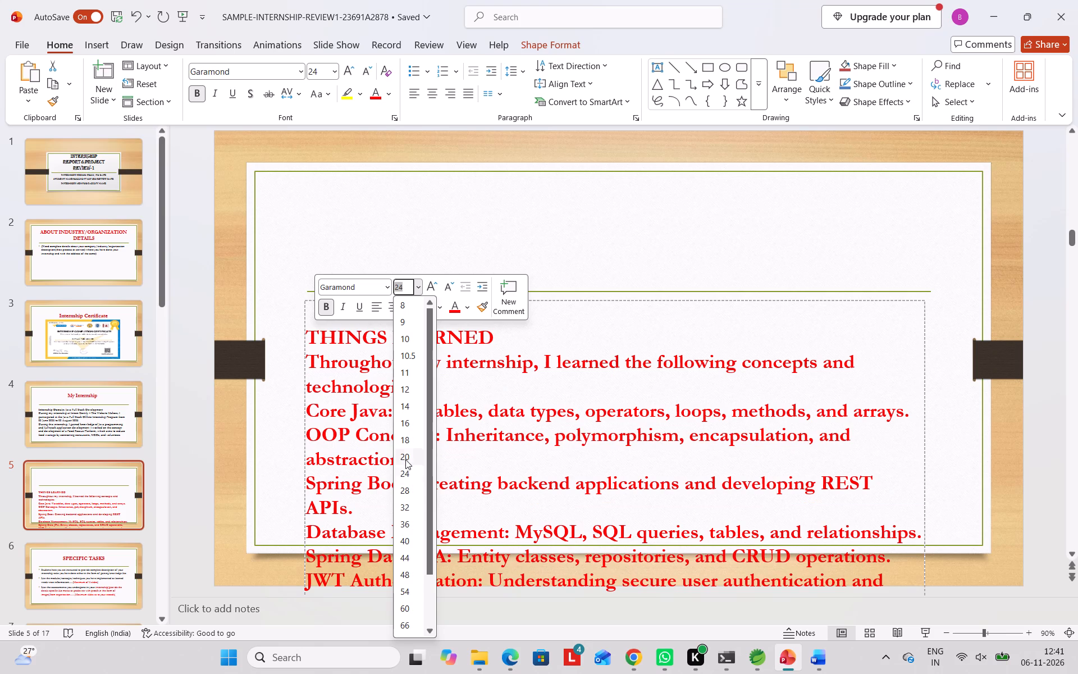
left_click(405, 455)
left_click(588, 318)
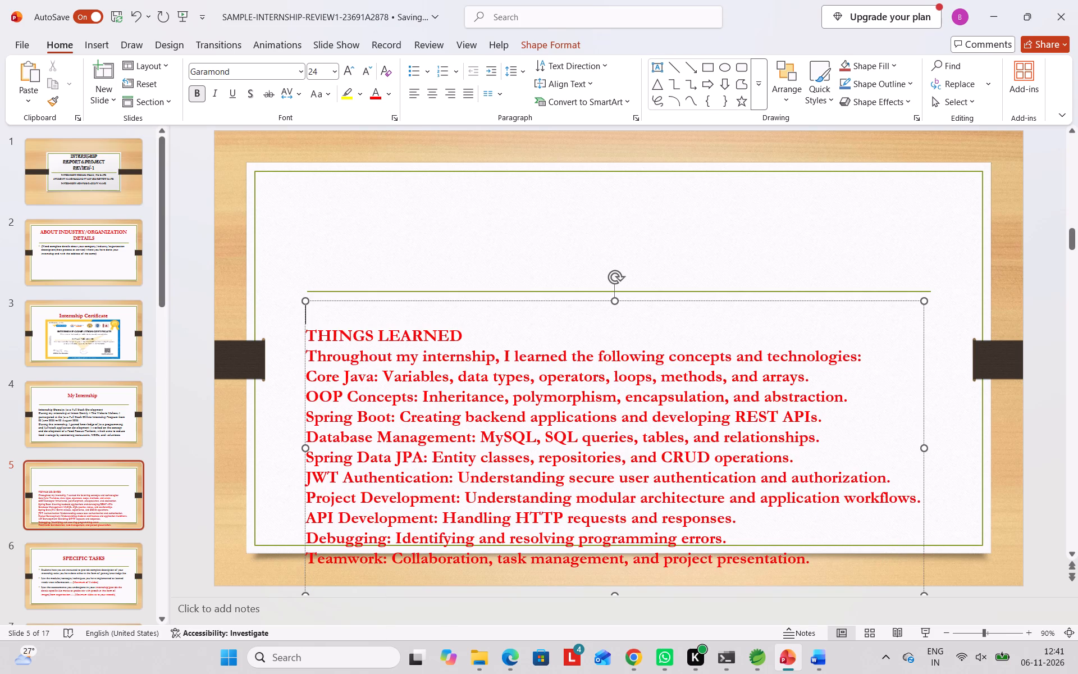
Extend the top edge of slide 5's body text box upward past the divider so the full list fits on the slide.
left_click_drag(615, 302, 602, 212)
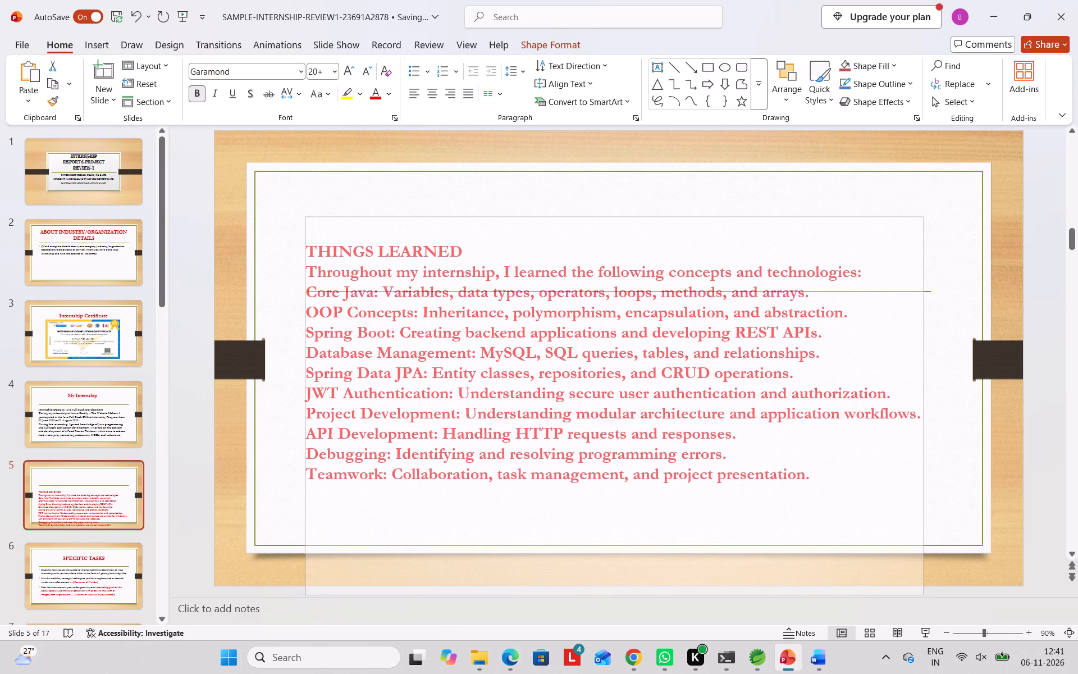
left_click_drag(602, 212, 606, 231)
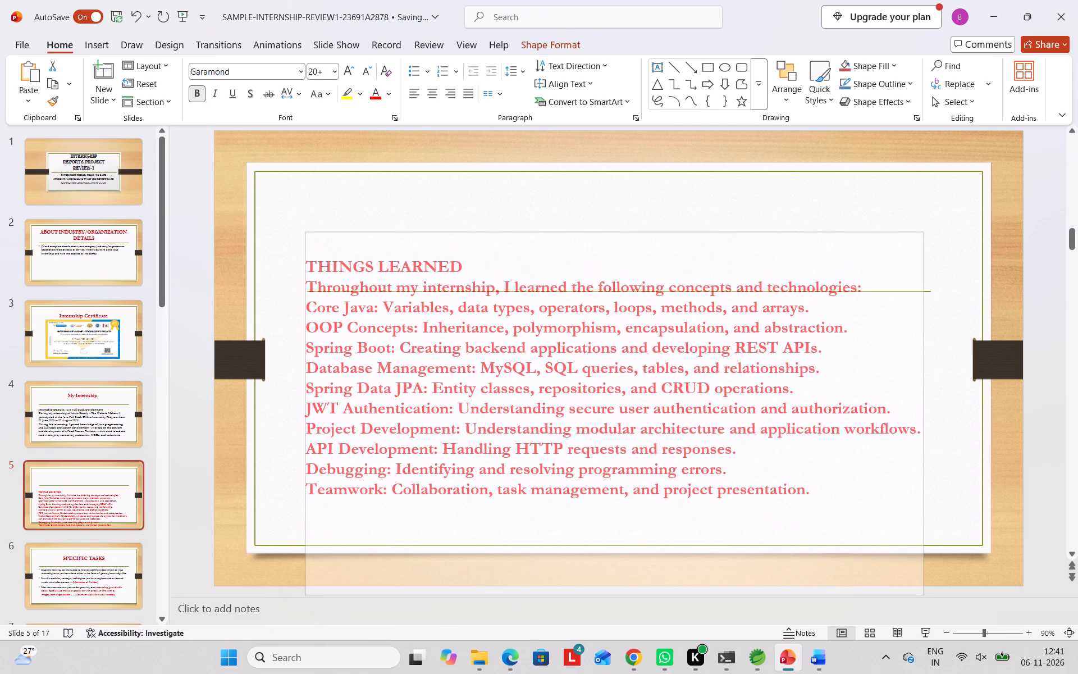
left_click_drag(606, 231, 607, 231)
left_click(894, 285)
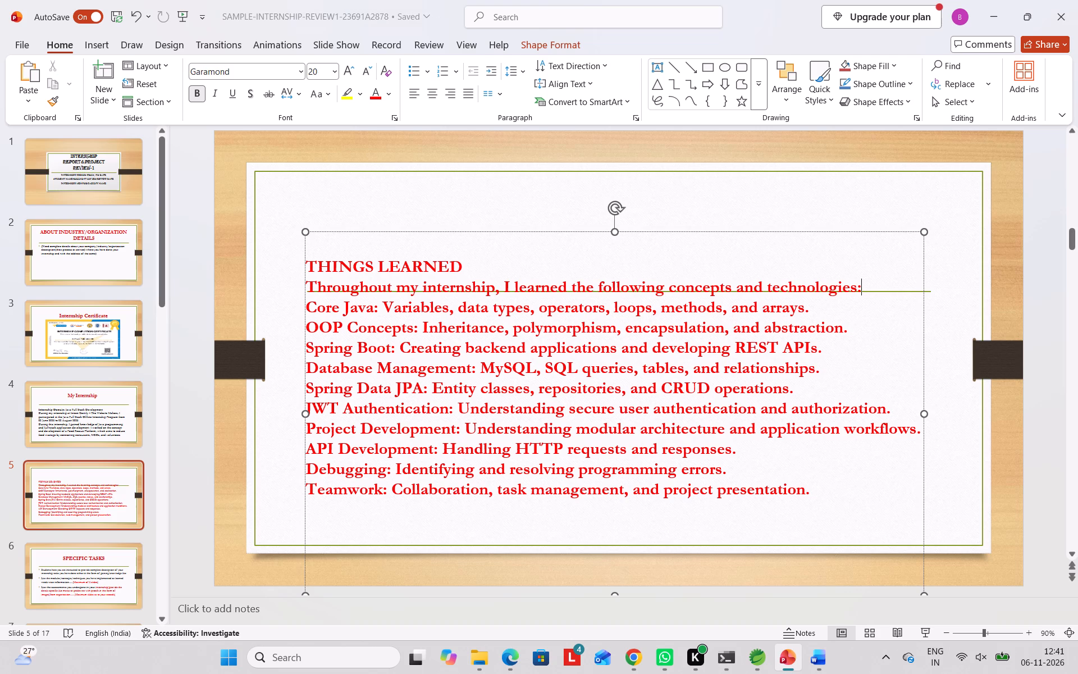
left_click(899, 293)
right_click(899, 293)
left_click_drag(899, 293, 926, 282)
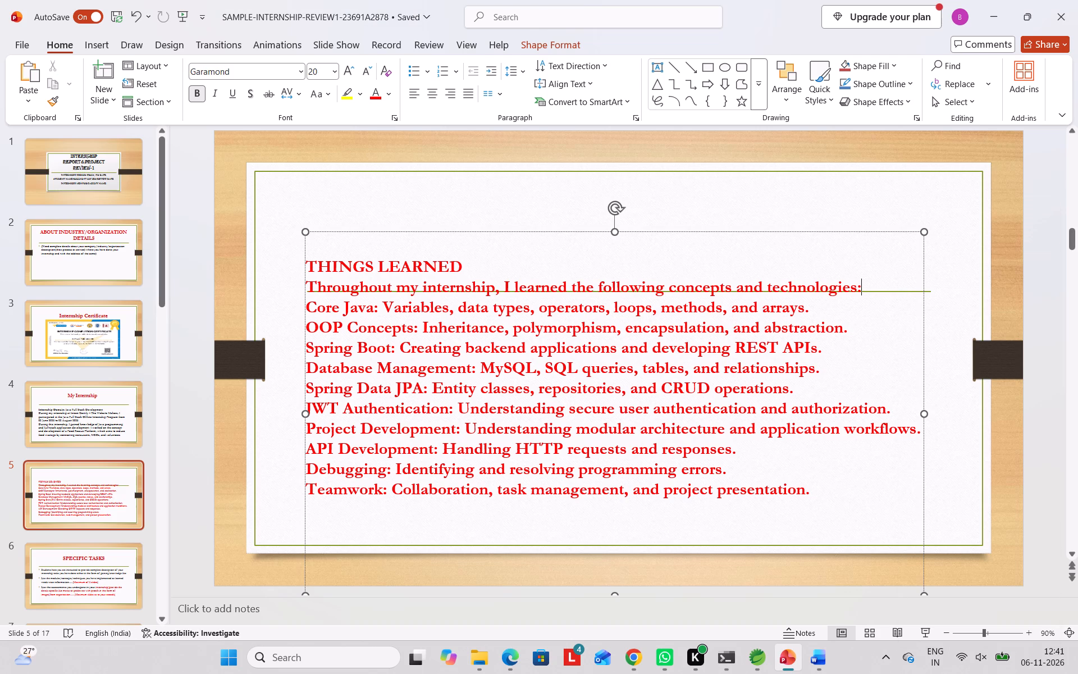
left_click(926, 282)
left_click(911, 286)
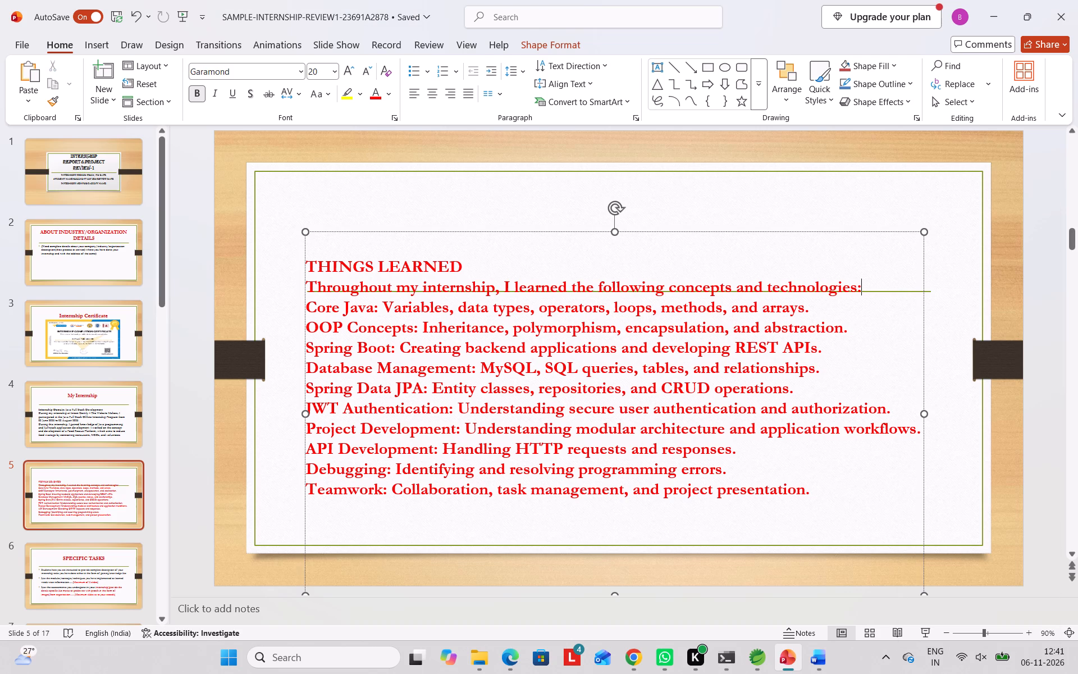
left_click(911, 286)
Change the font colour of the Things Learned heading, intro and list on slide 5 to black.
left_click_drag(822, 502, 304, 268)
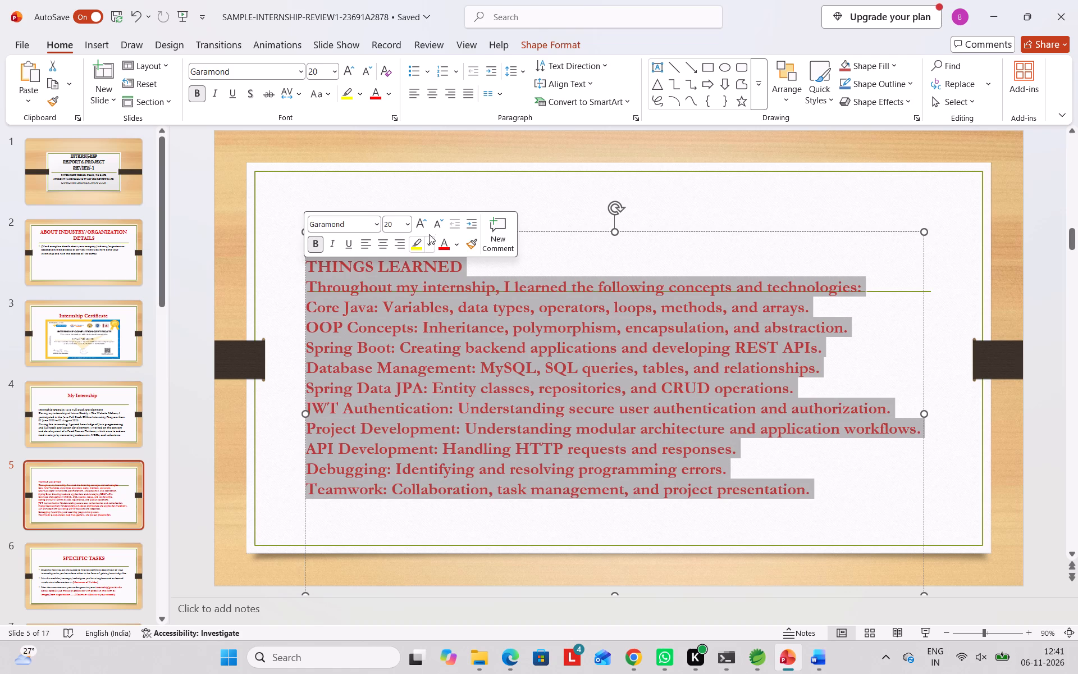
left_click(448, 244)
left_click(456, 245)
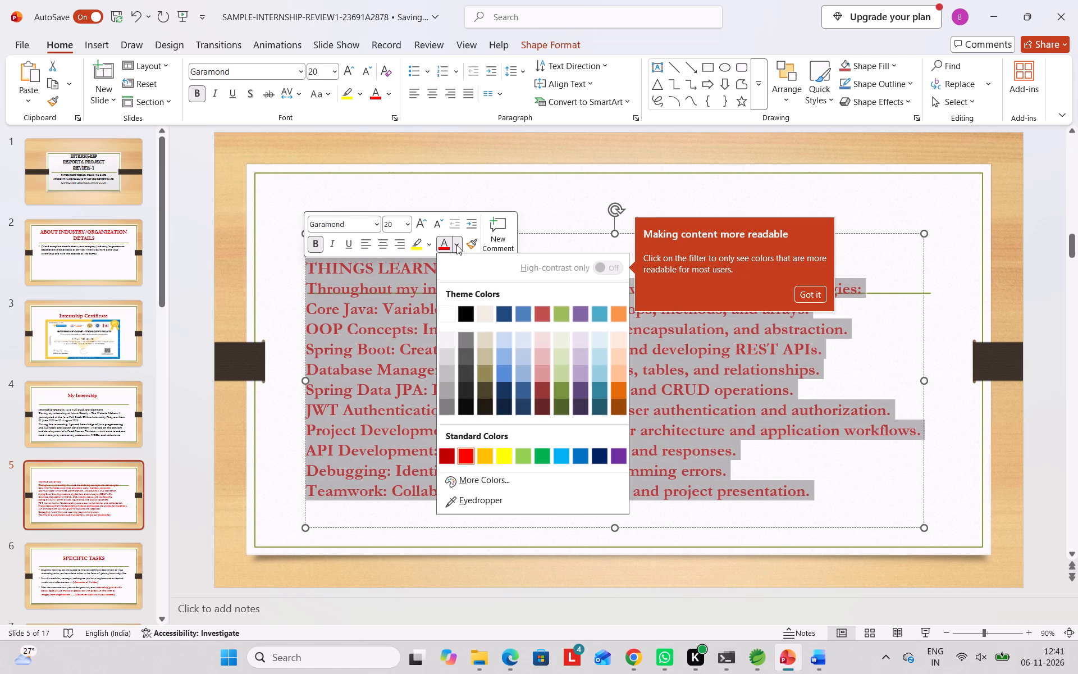
left_click(467, 317)
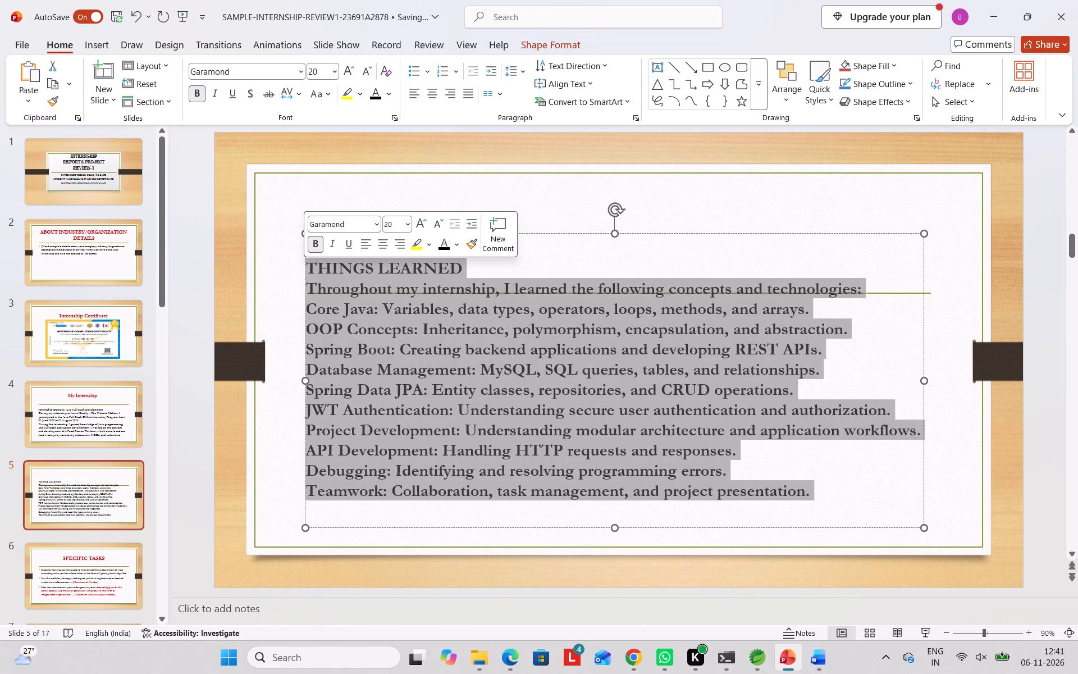
left_click(534, 251)
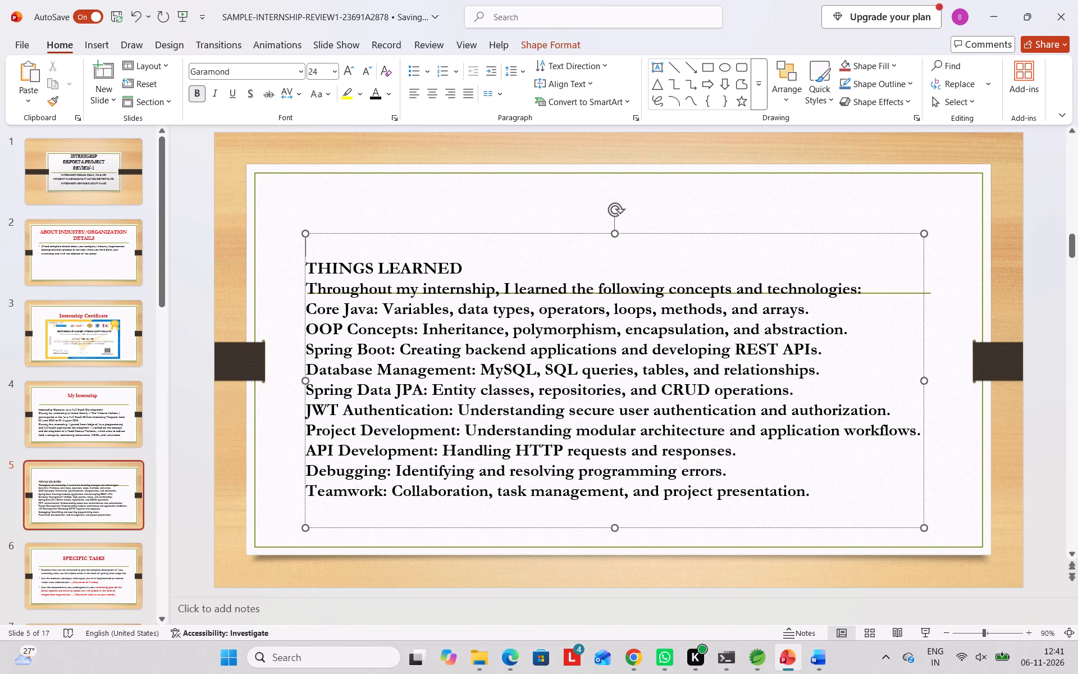
Remove bold formatting from the Things Learned heading, intro and list on slide 5.
left_click_drag(308, 259, 737, 391)
left_click_drag(824, 498, 289, 272)
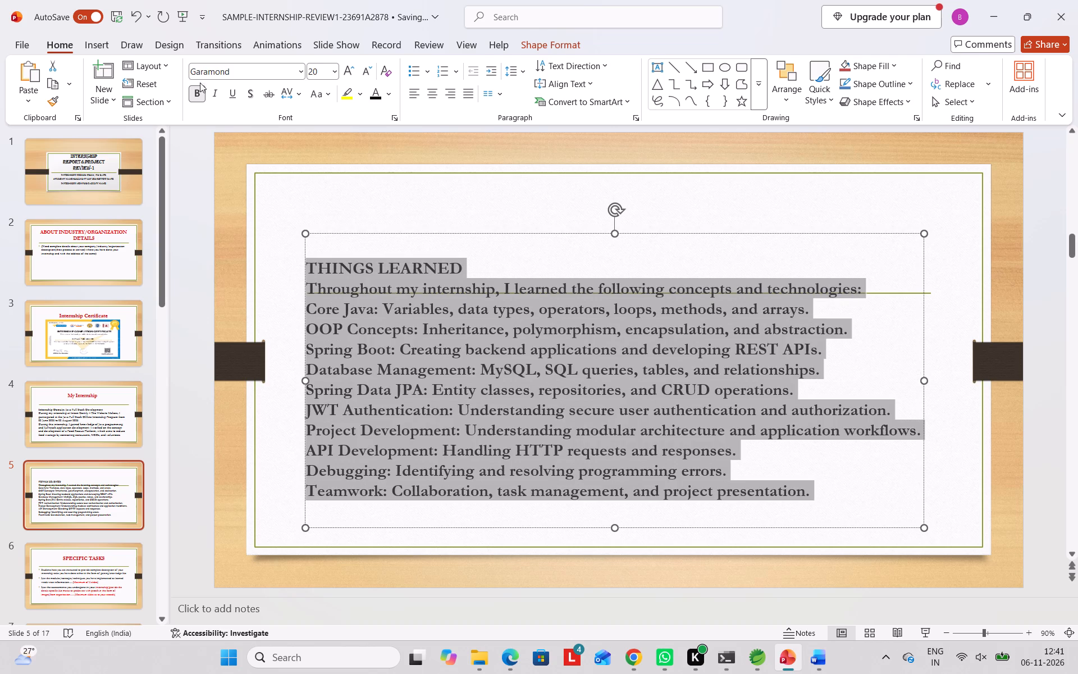
left_click(196, 86)
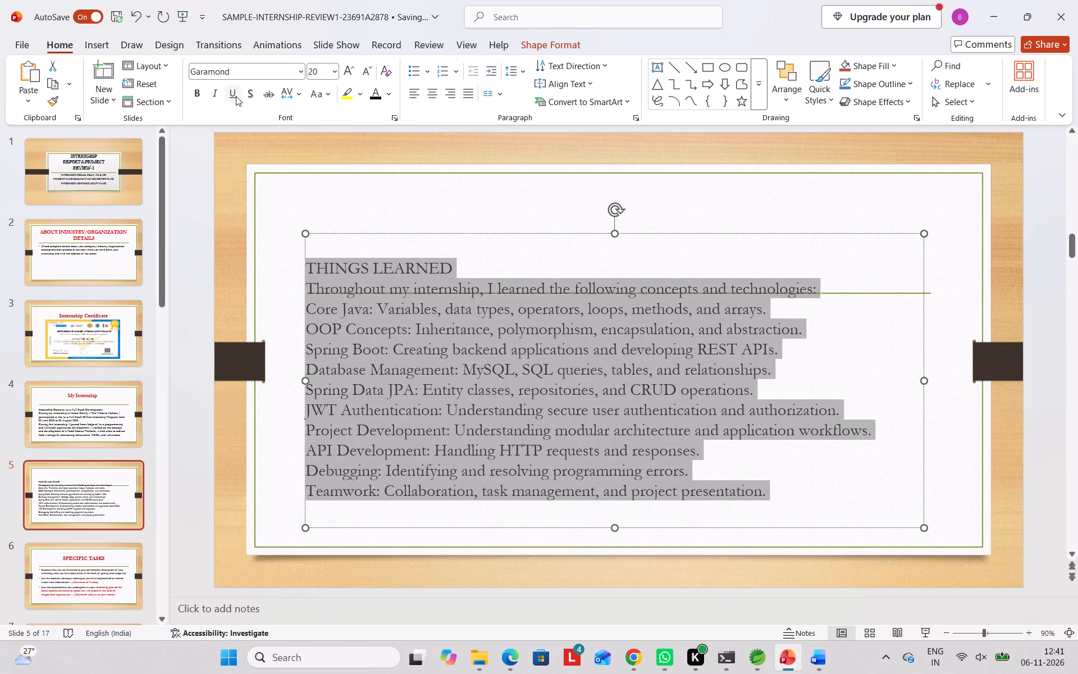
Change the font of the Things Learned heading, intro and list to Book Antiqua.
left_click(302, 74)
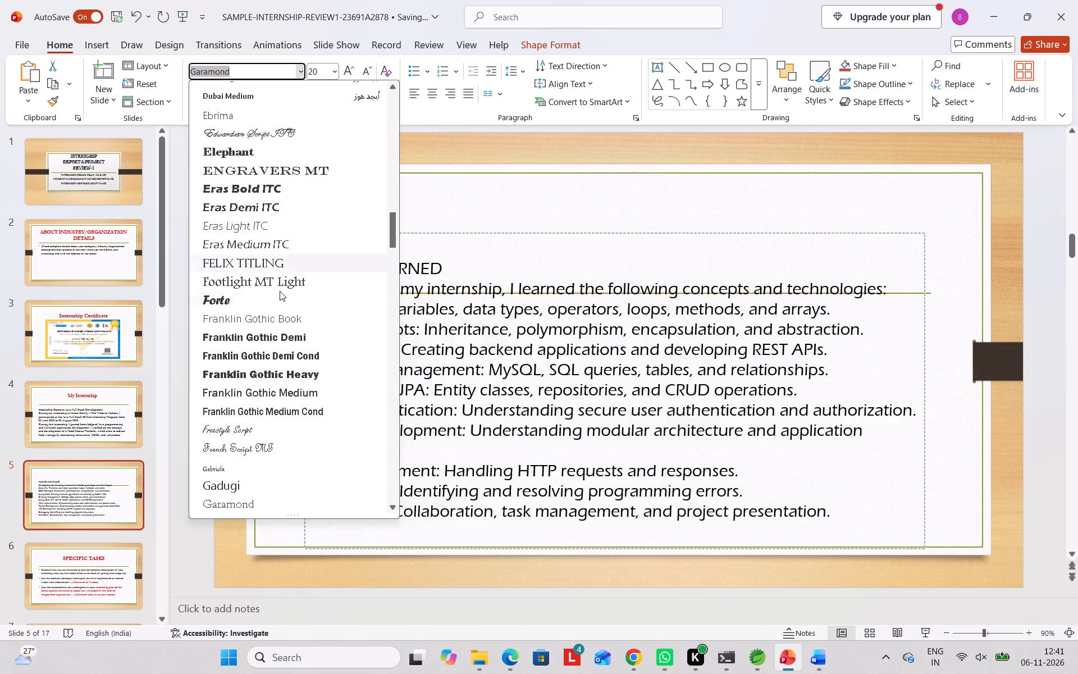
scroll(273, 316, "up", 1)
scroll(273, 241, "up", 3)
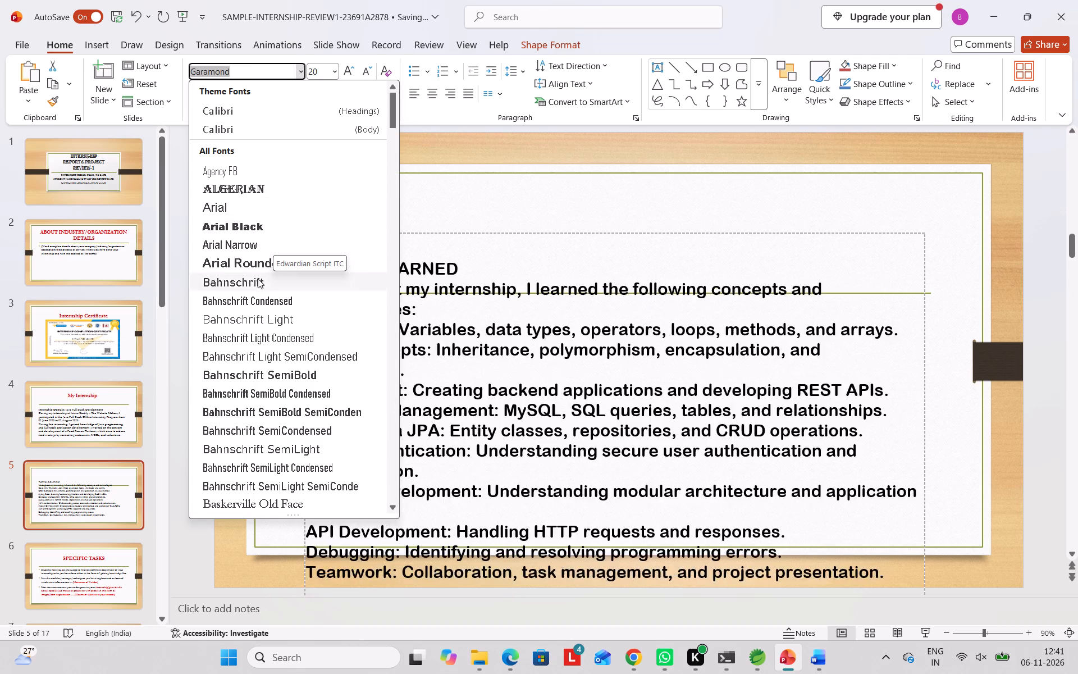
scroll(253, 308, "down", 2)
left_click(276, 206)
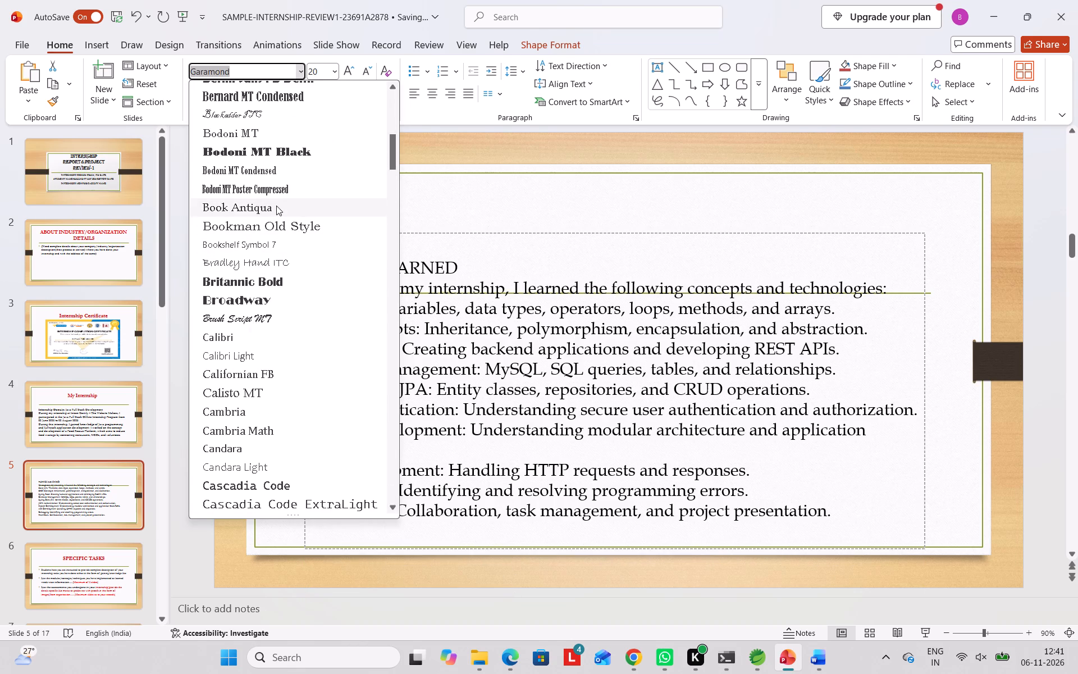
left_click(609, 264)
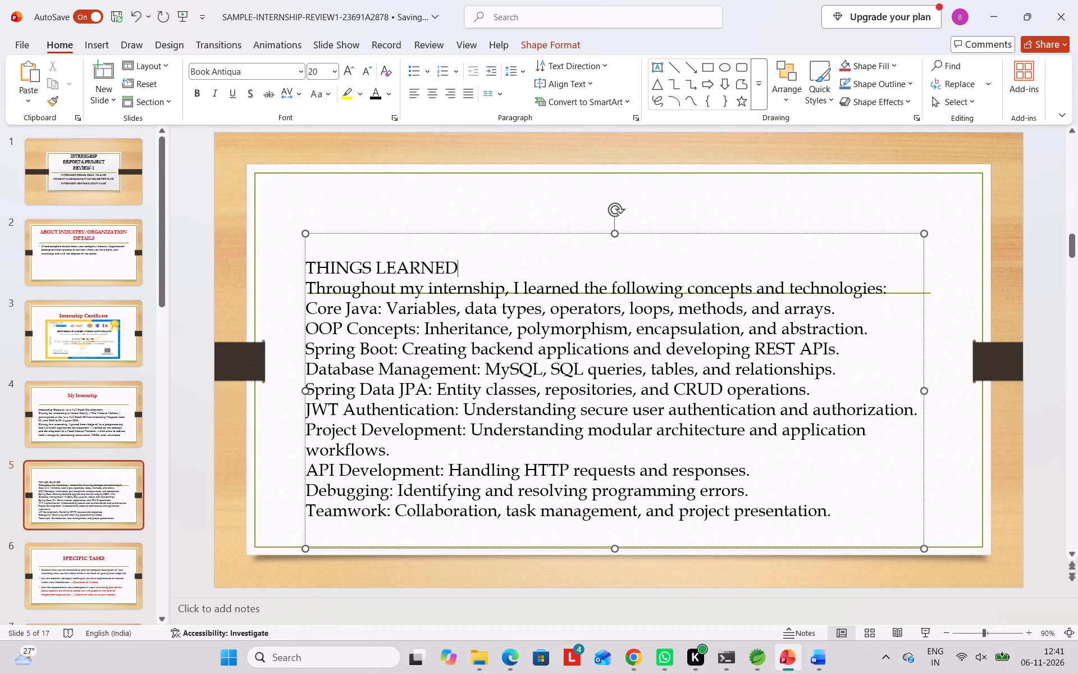
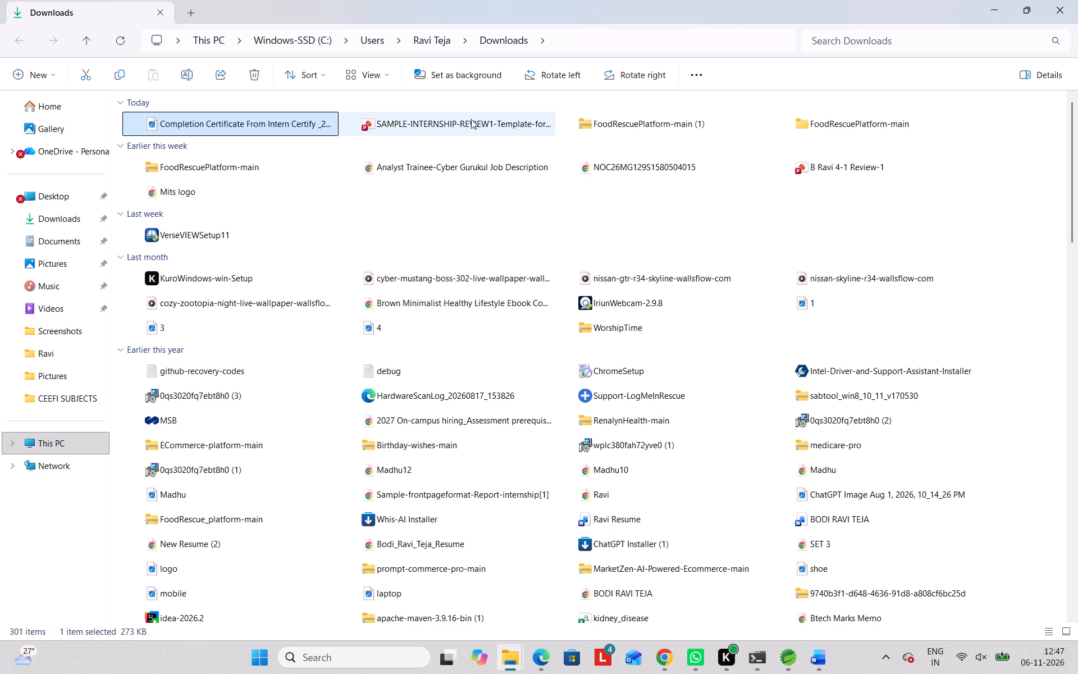
scroll(343, 155, "up", 8)
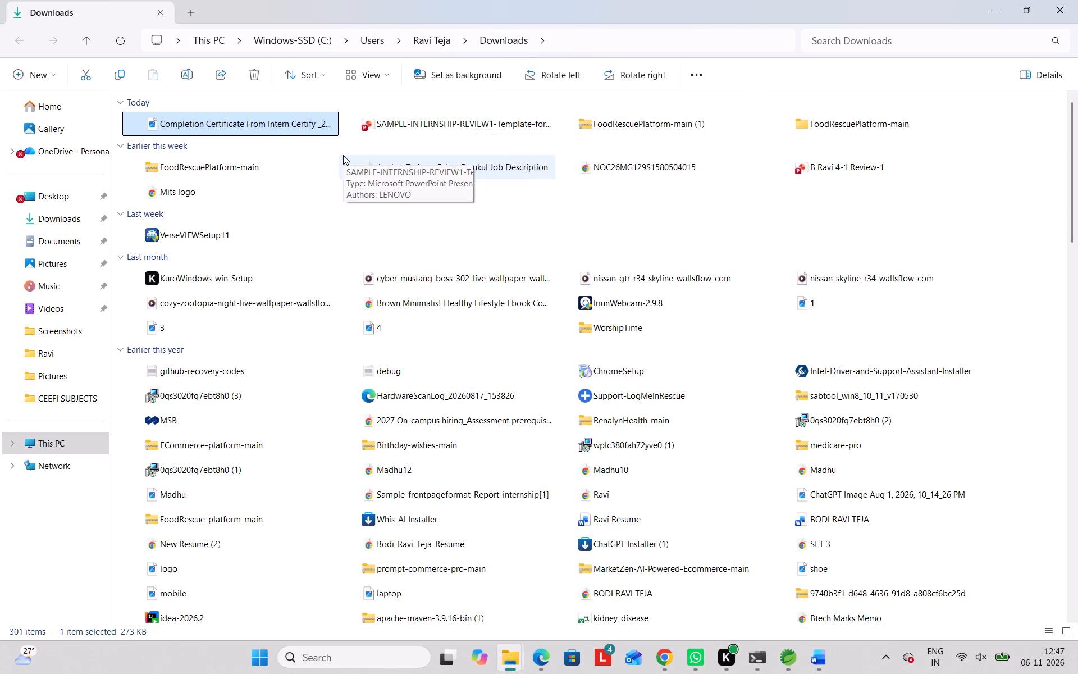
left_click(78, 107)
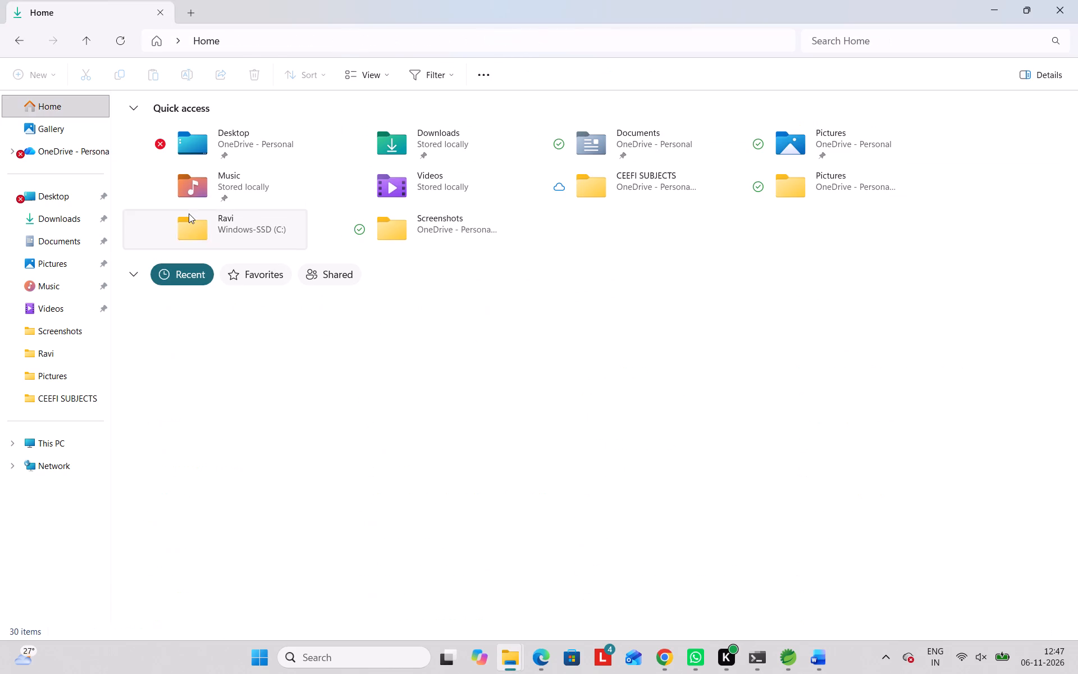
double_click(289, 349)
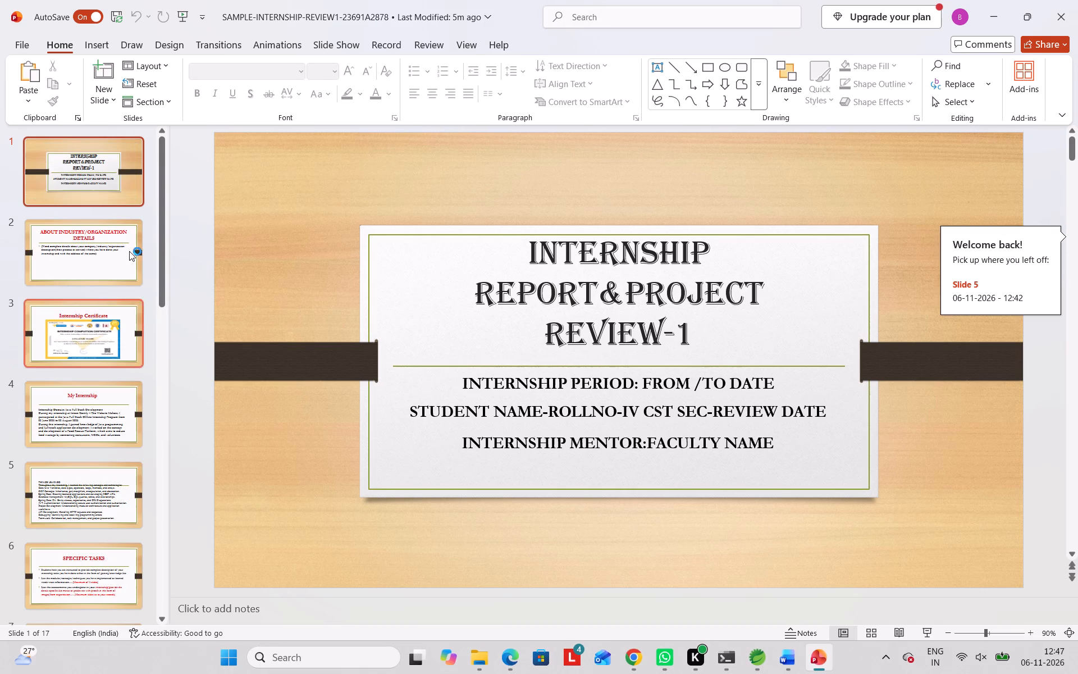
Review the slides from About Industry/Organization Details through Things Learned, and examine the instruction text on the Specific Tasks slide.
left_click(97, 252)
left_click(97, 332)
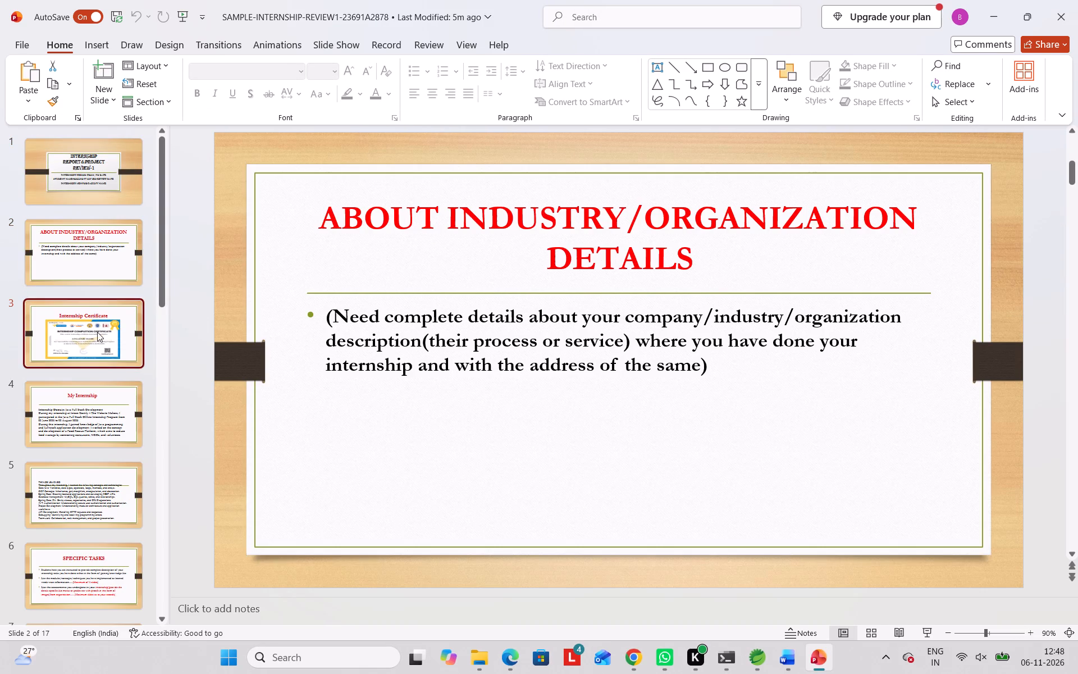
left_click(112, 400)
scroll(112, 400, "down", 1)
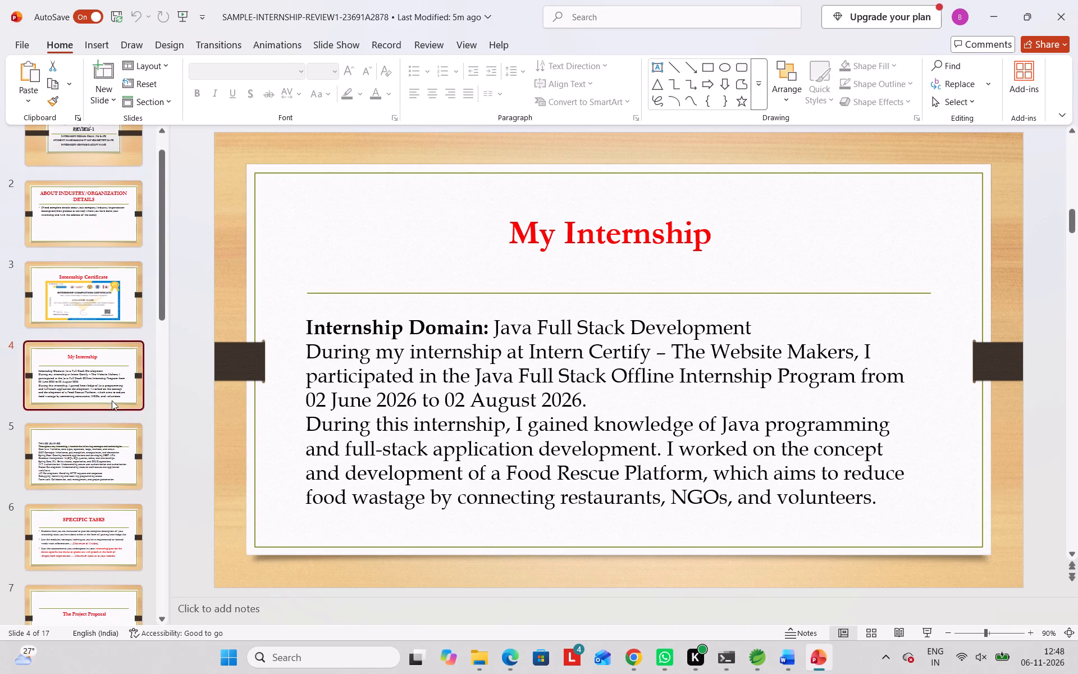
left_click(97, 450)
scroll(97, 450, "down", 1)
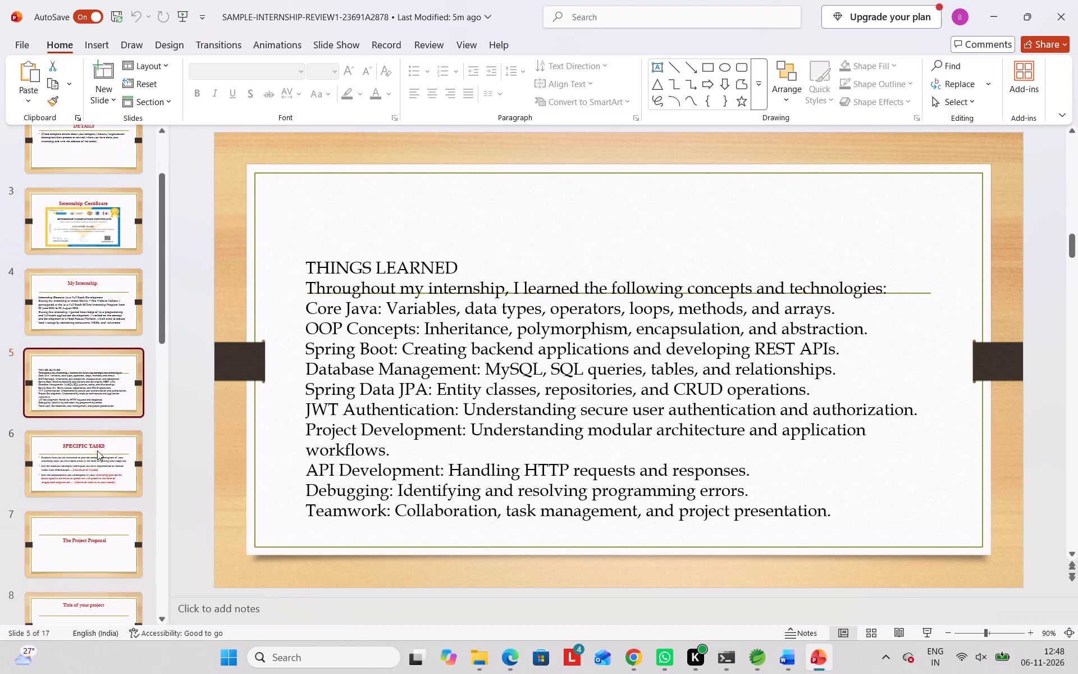
scroll(97, 450, "down", 2)
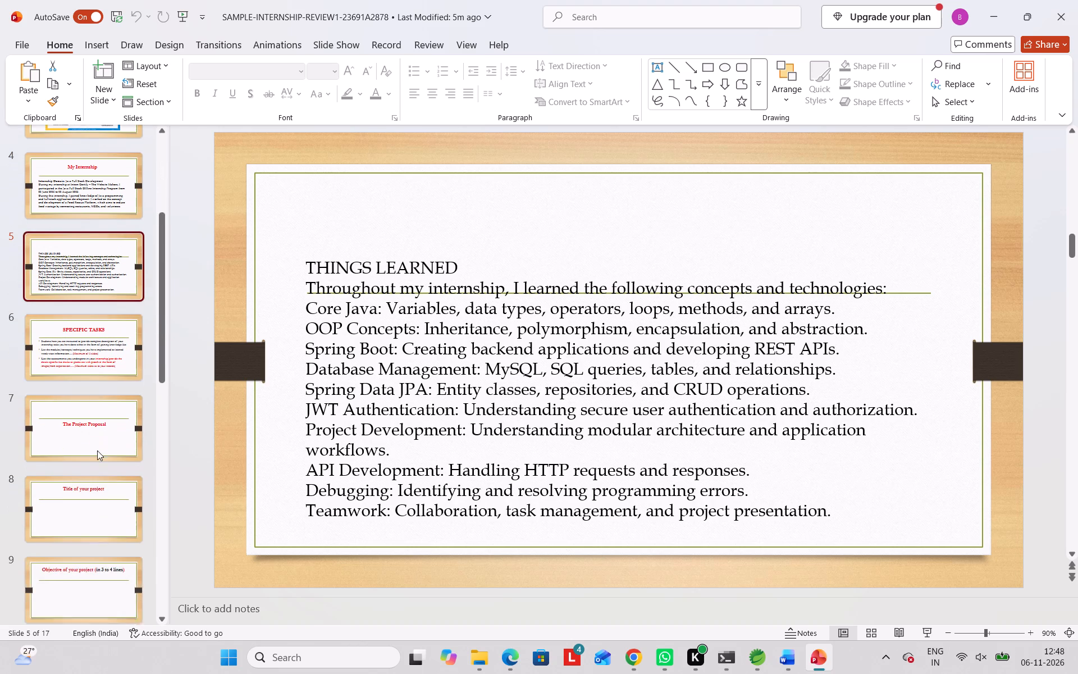
left_click(98, 349)
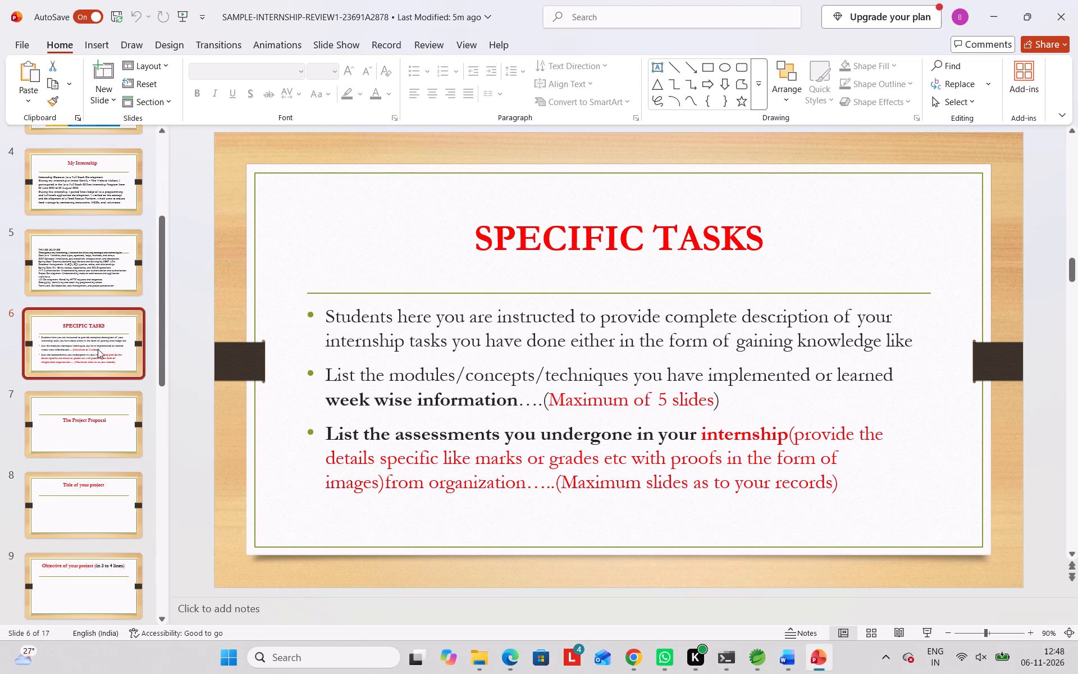
left_click(420, 329)
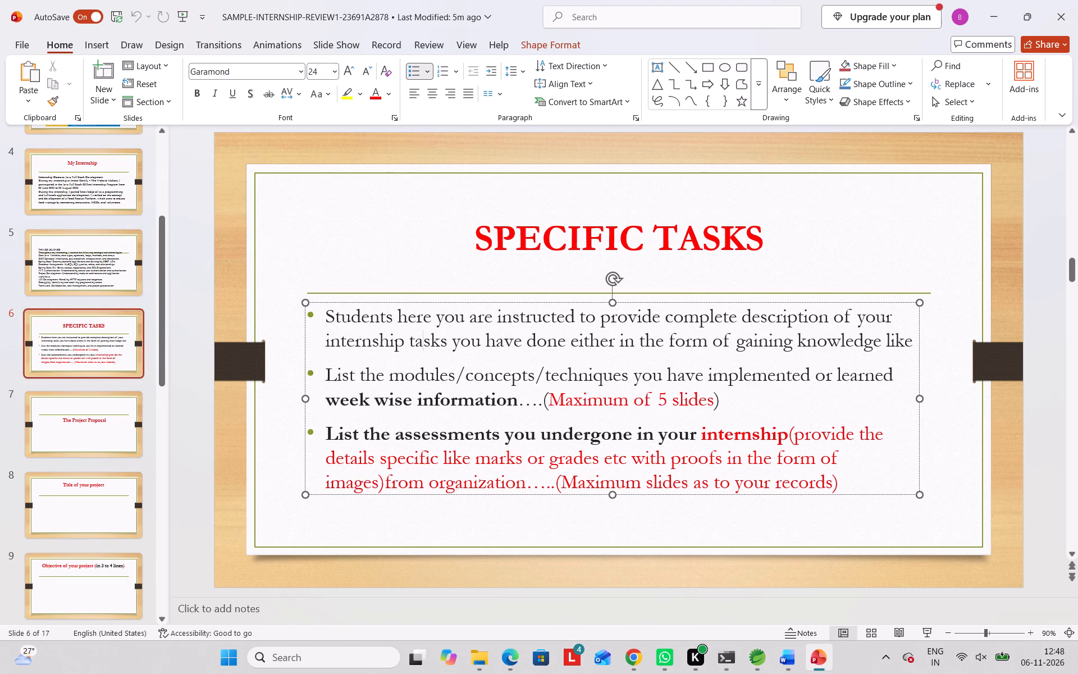
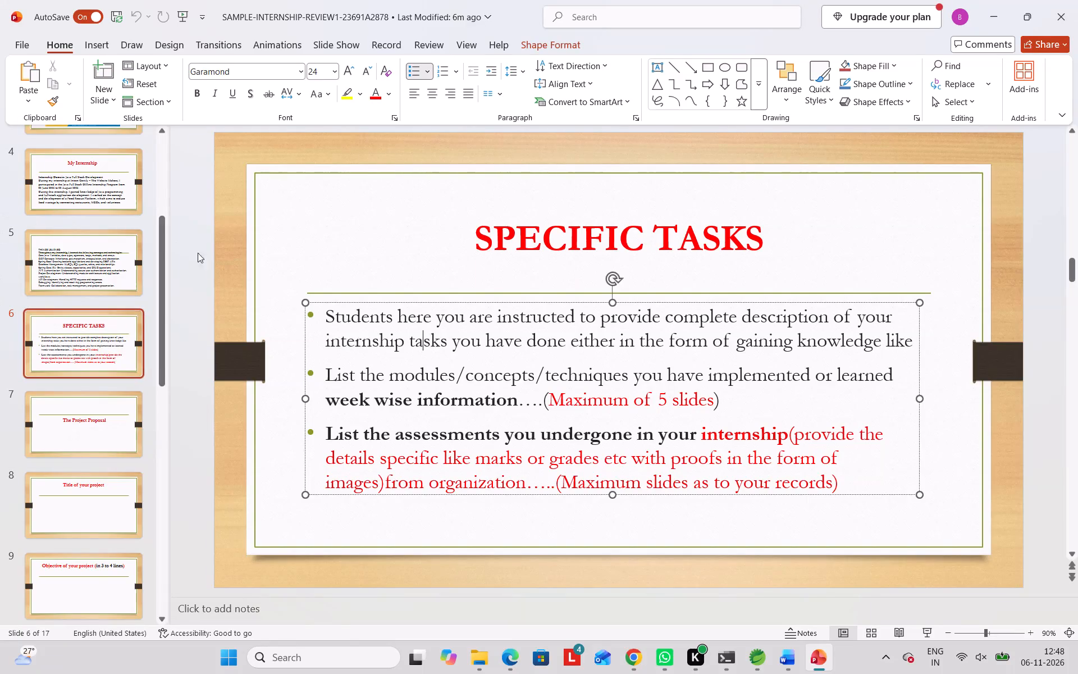
Recheck the filled My Internship and Things Learned slides and the instruction text on the Specific Tasks slide.
left_click(116, 345)
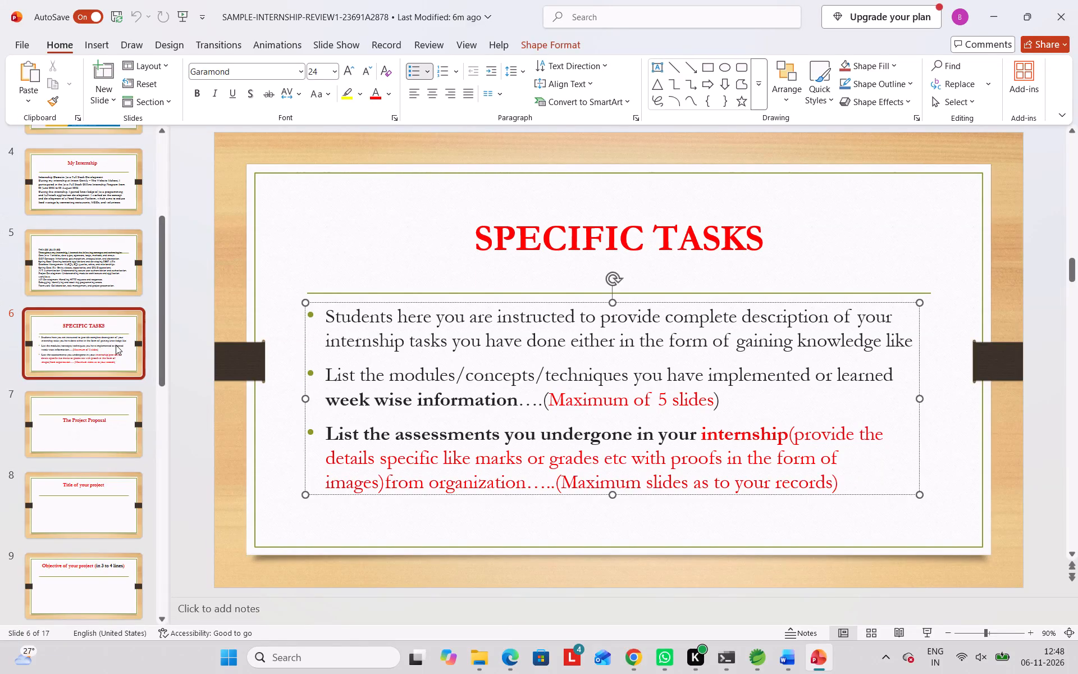
left_click(107, 278)
scroll(107, 278, "up", 1)
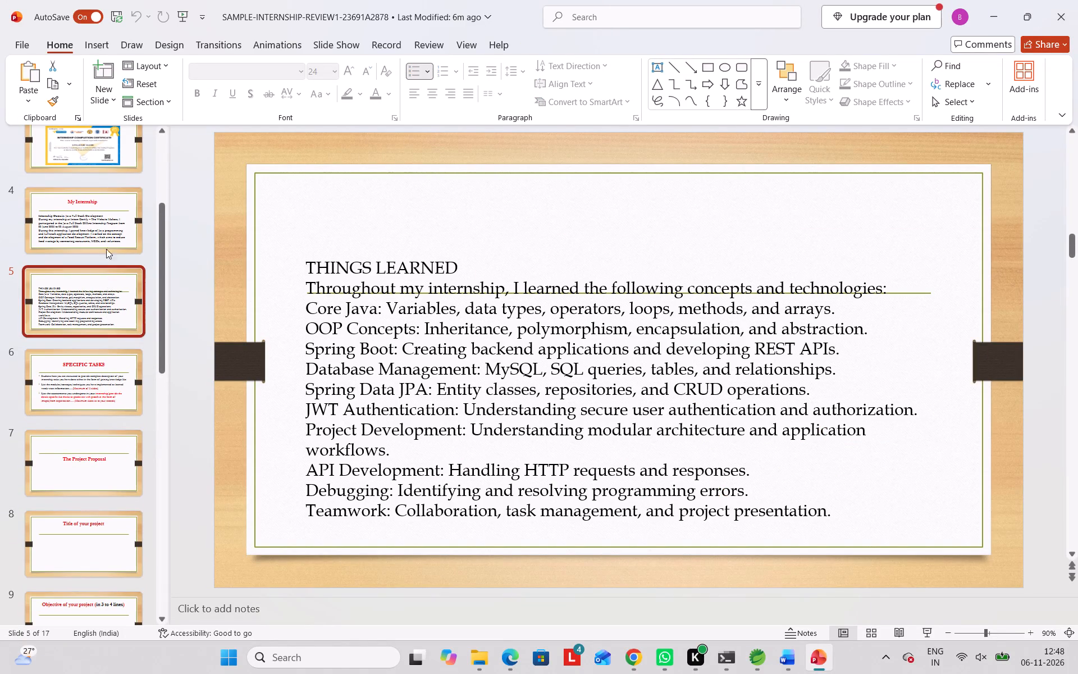
left_click(106, 236)
scroll(106, 236, "up", 1)
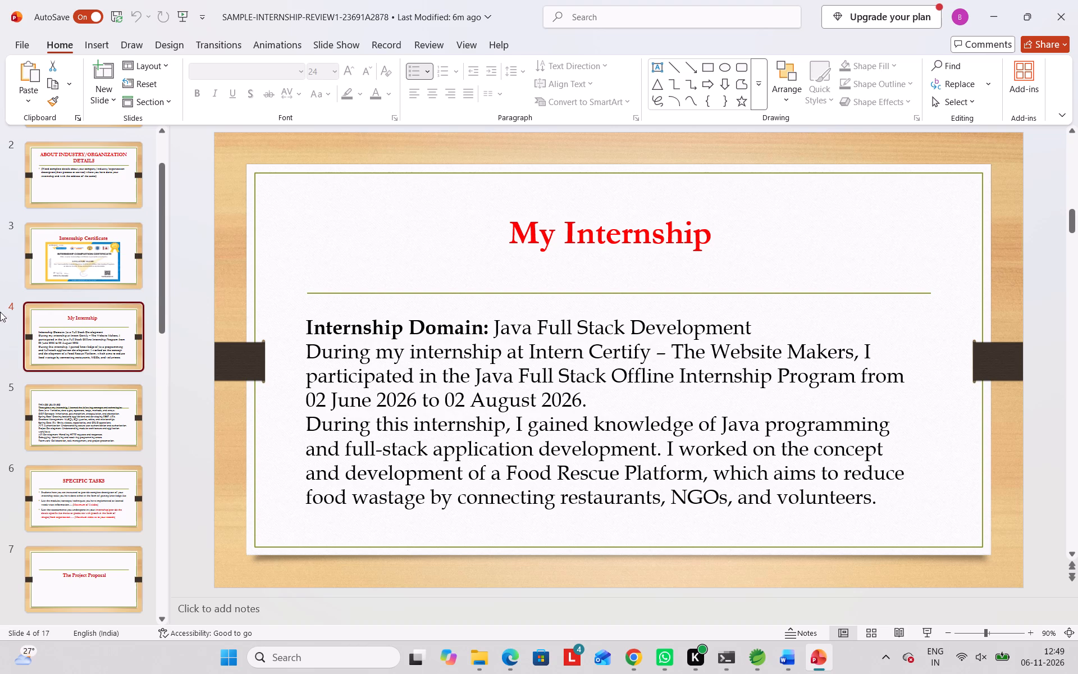
left_click(109, 429)
left_click(104, 491)
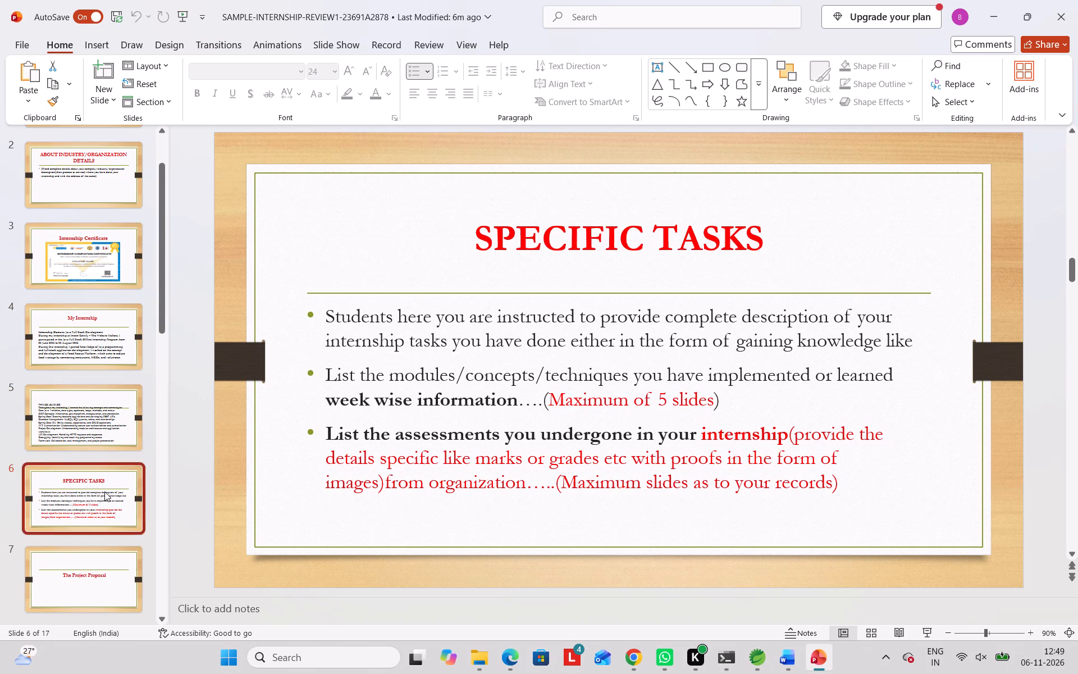
scroll(104, 491, "down", 1)
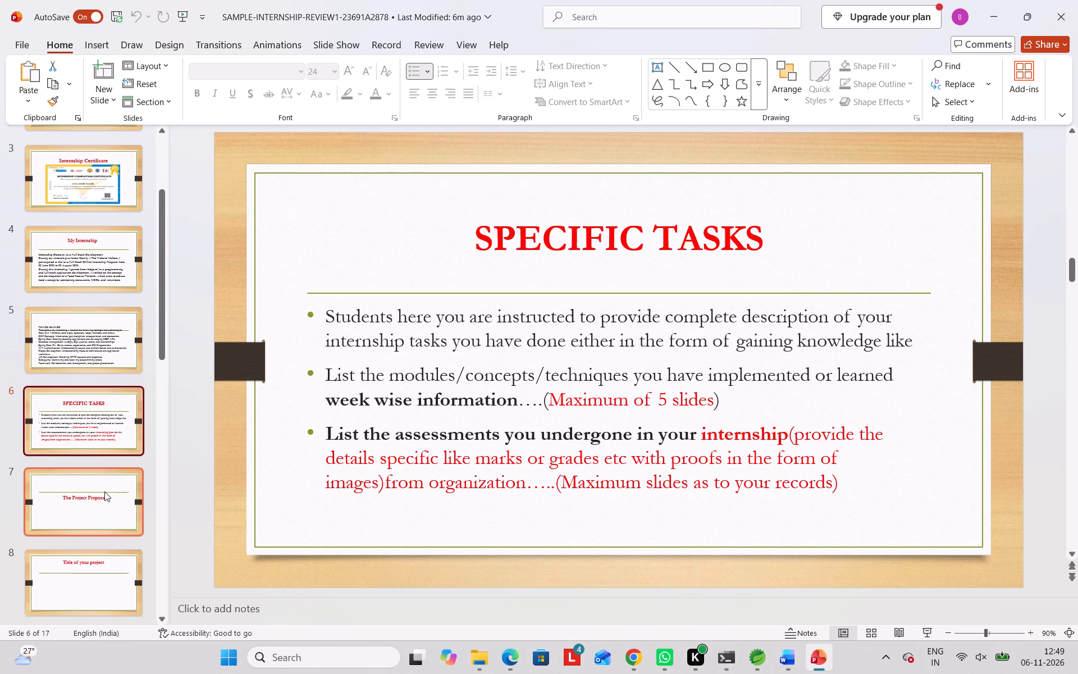
scroll(104, 491, "down", 1)
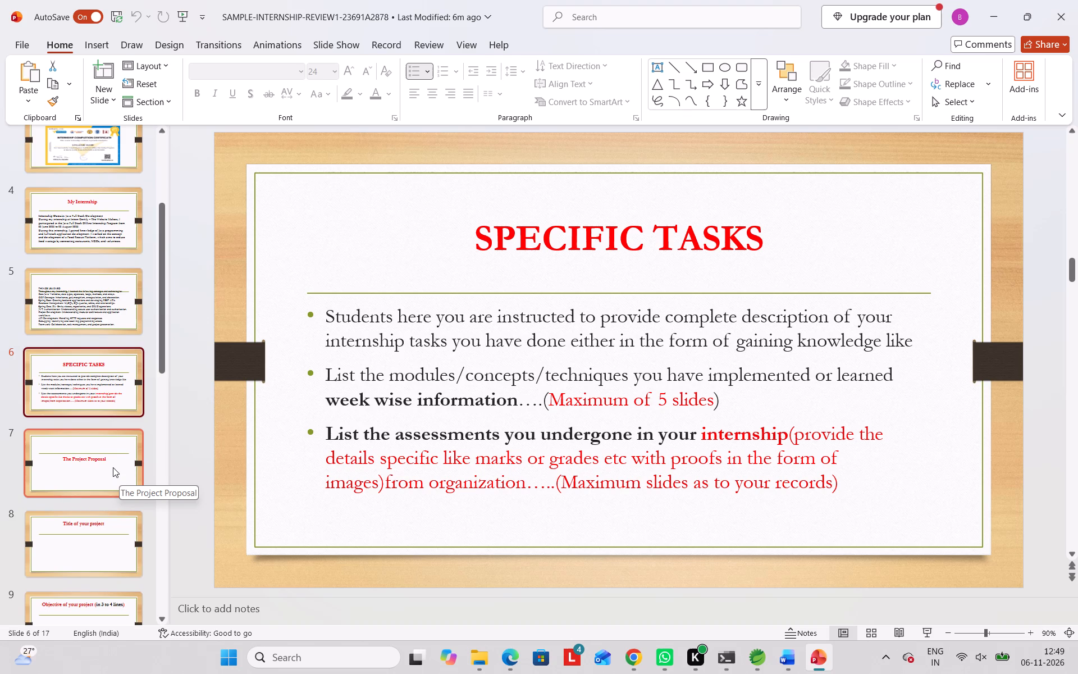
Review the remaining template slides from The Project Proposal through System Architecture to the Conclusion, reading the content each one requires.
left_click(113, 467)
left_click(106, 523)
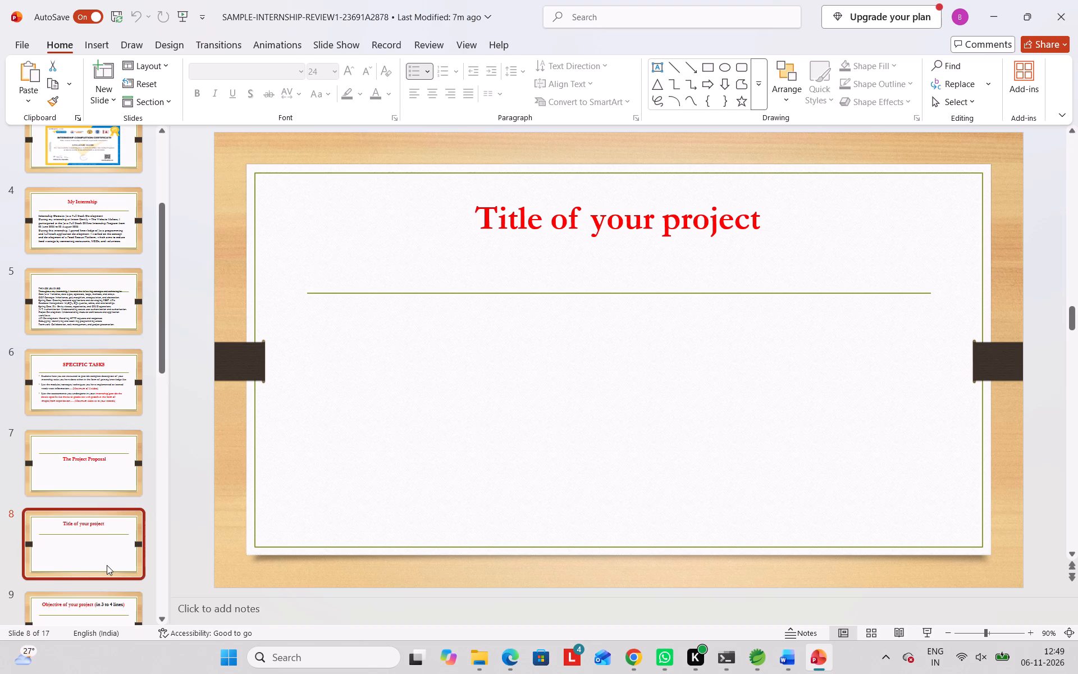
left_click(105, 602)
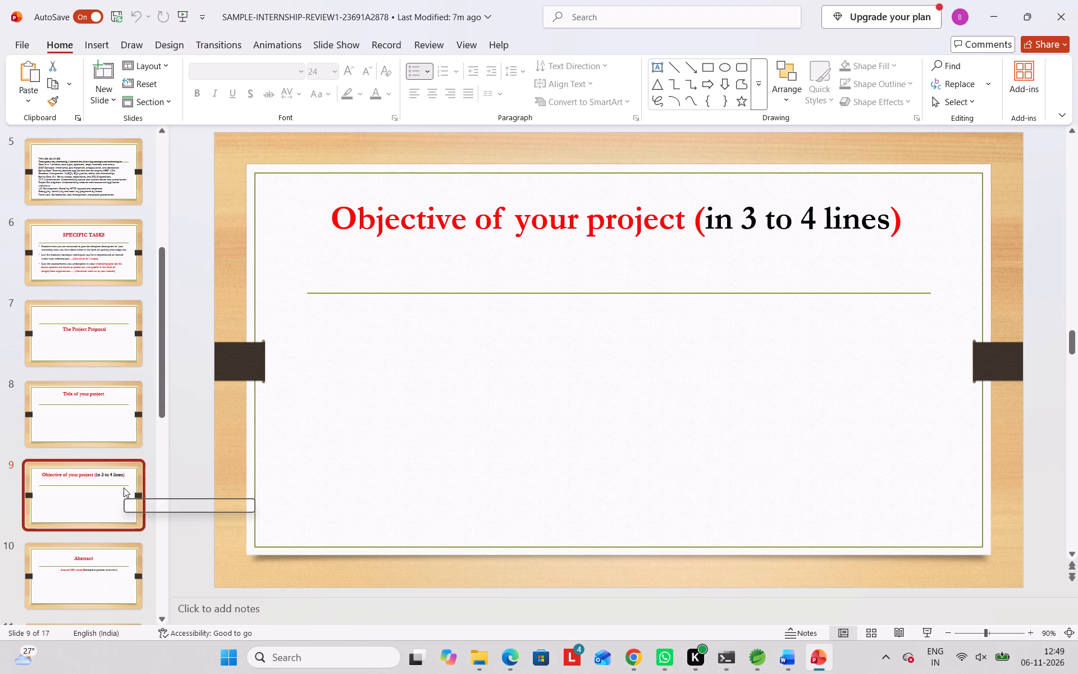
left_click(100, 572)
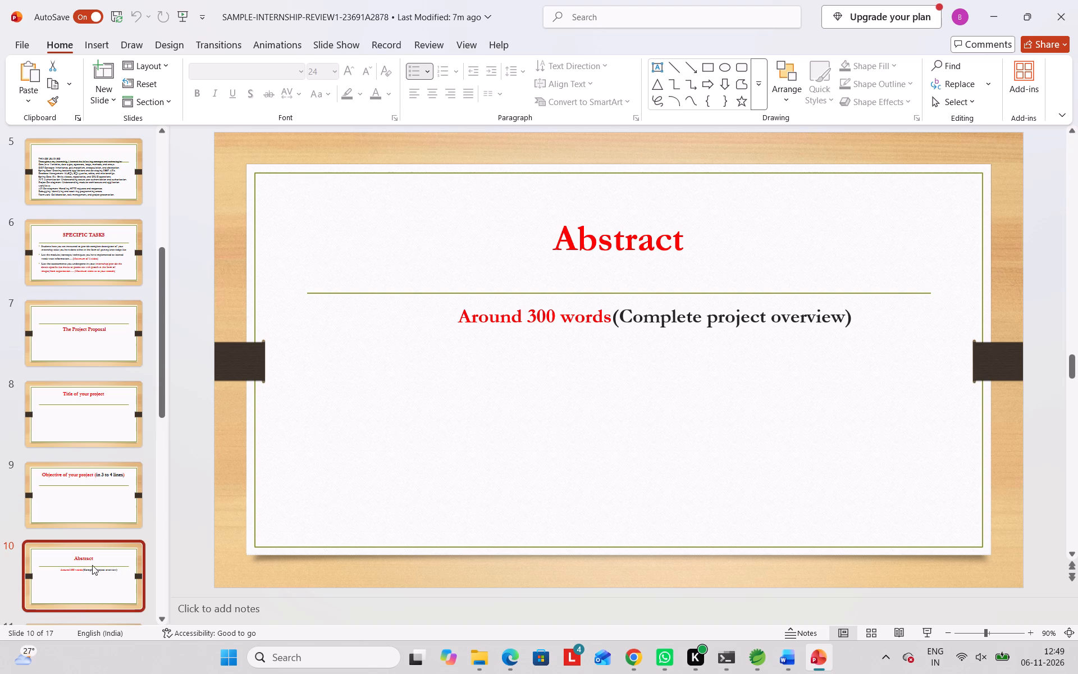
scroll(92, 564, "down", 1)
left_click(91, 477)
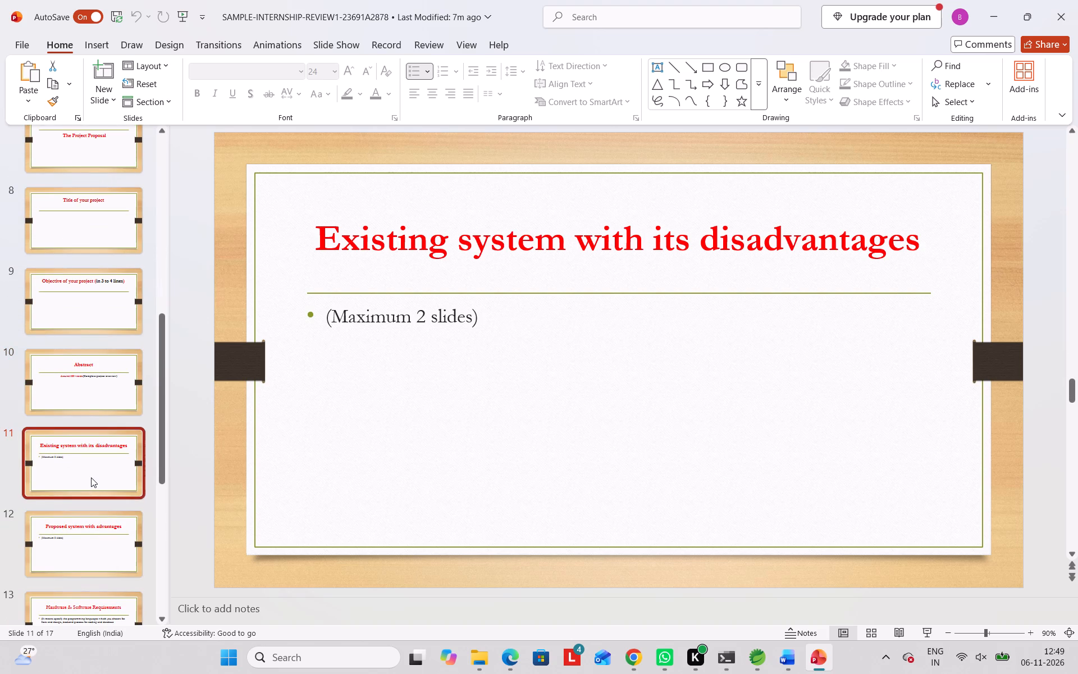
left_click(88, 530)
scroll(88, 530, "down", 1)
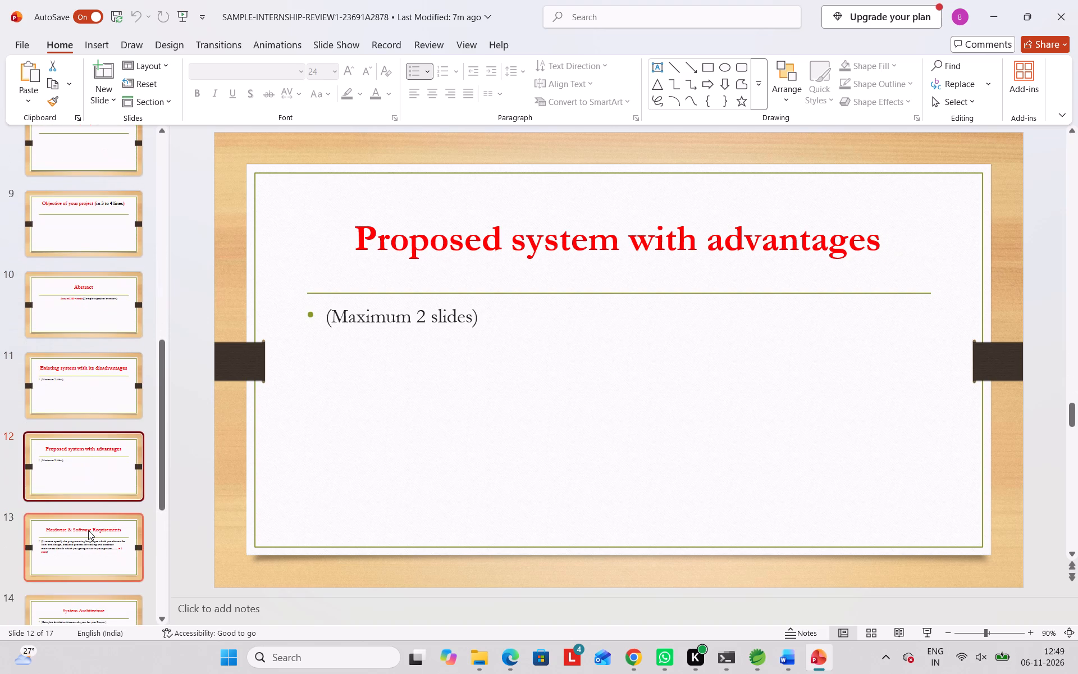
left_click(84, 548)
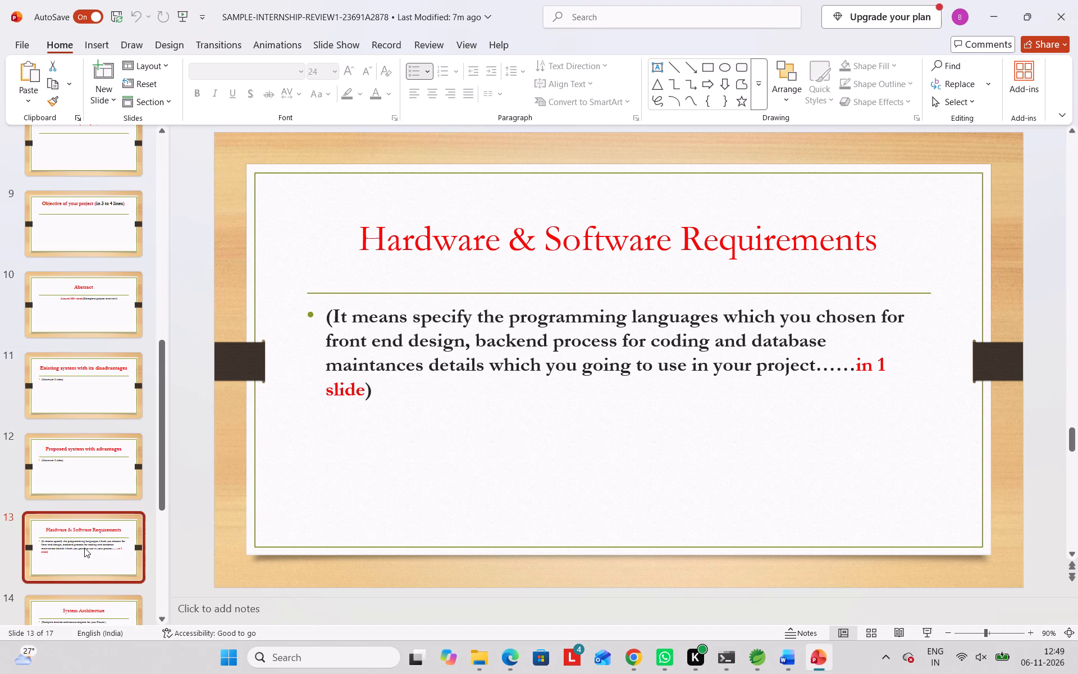
left_click(94, 612)
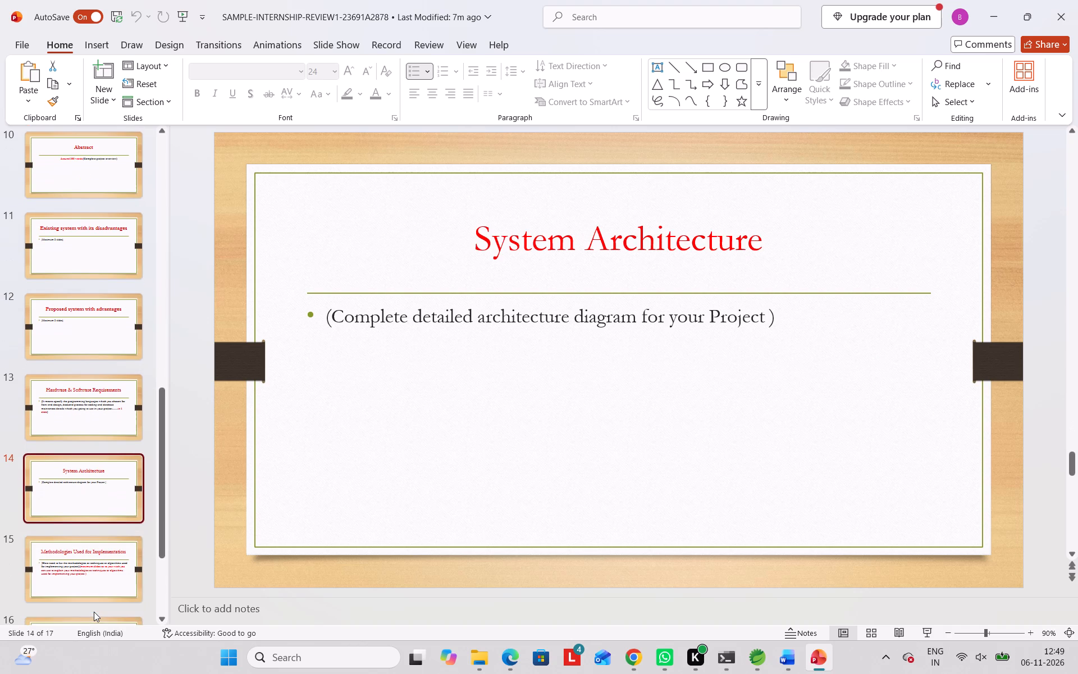
left_click(65, 562)
scroll(65, 562, "down", 2)
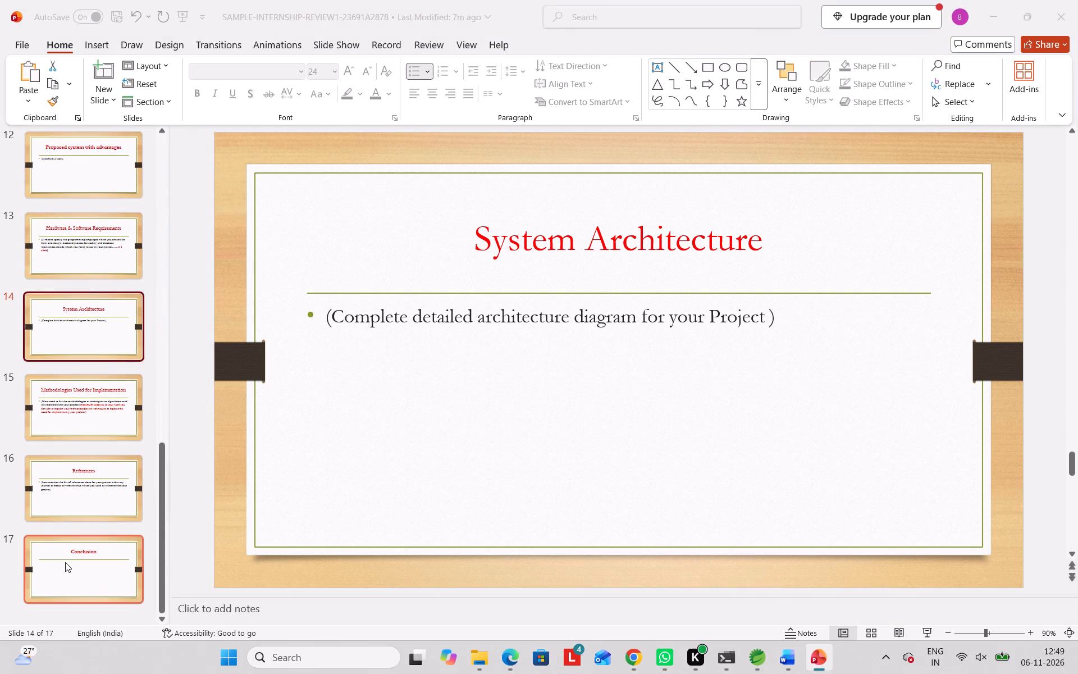
scroll(65, 562, "down", 1)
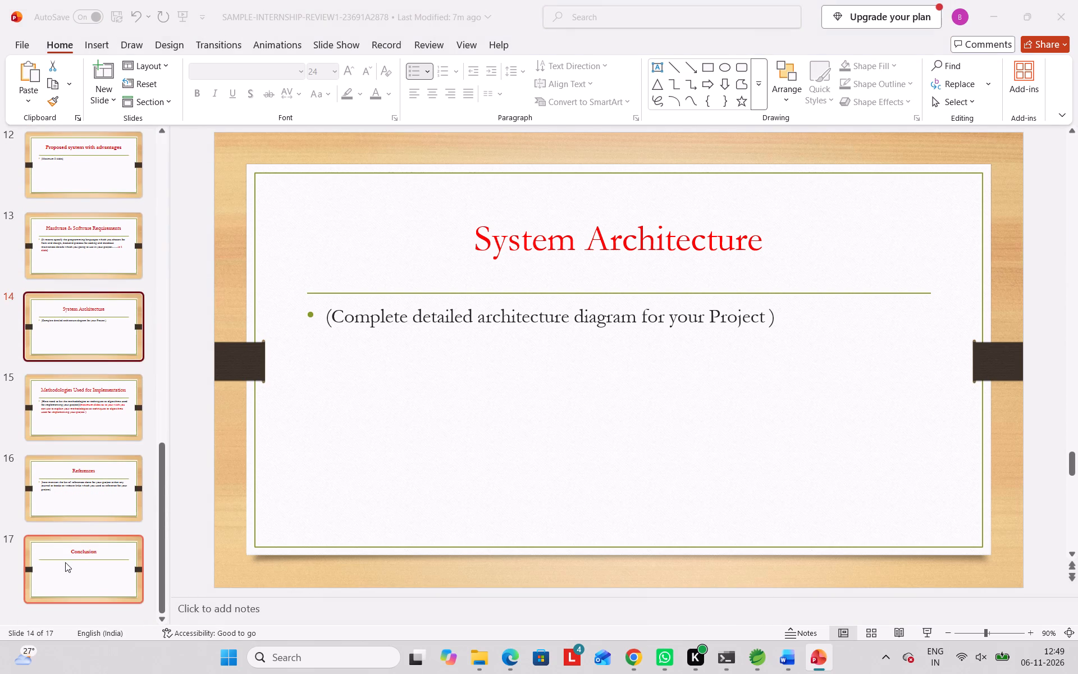
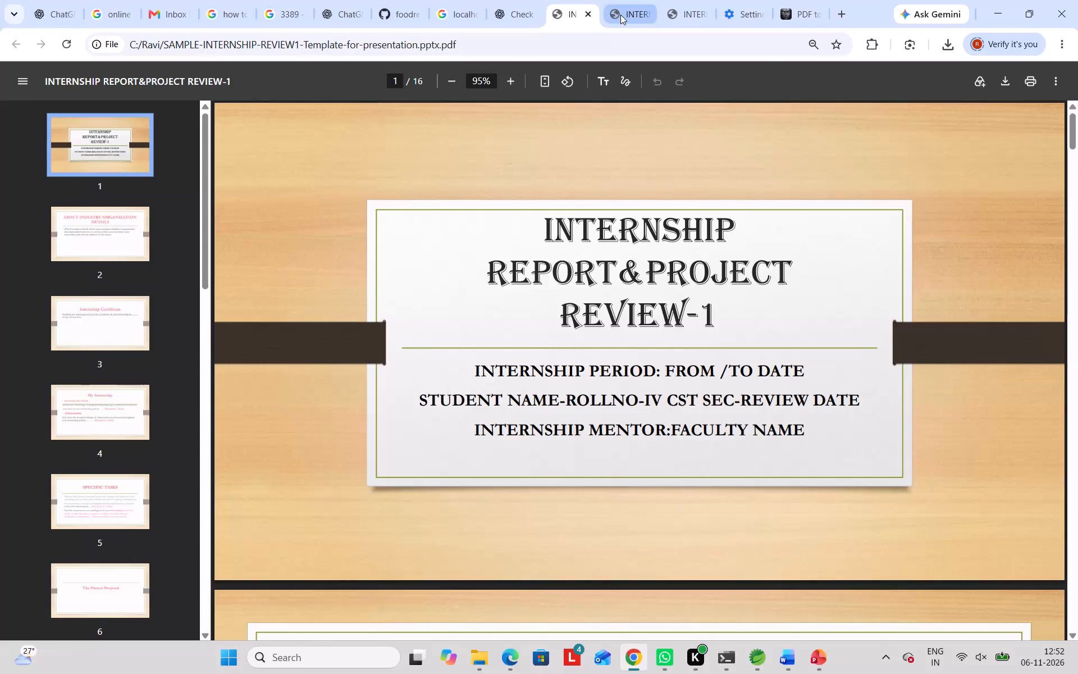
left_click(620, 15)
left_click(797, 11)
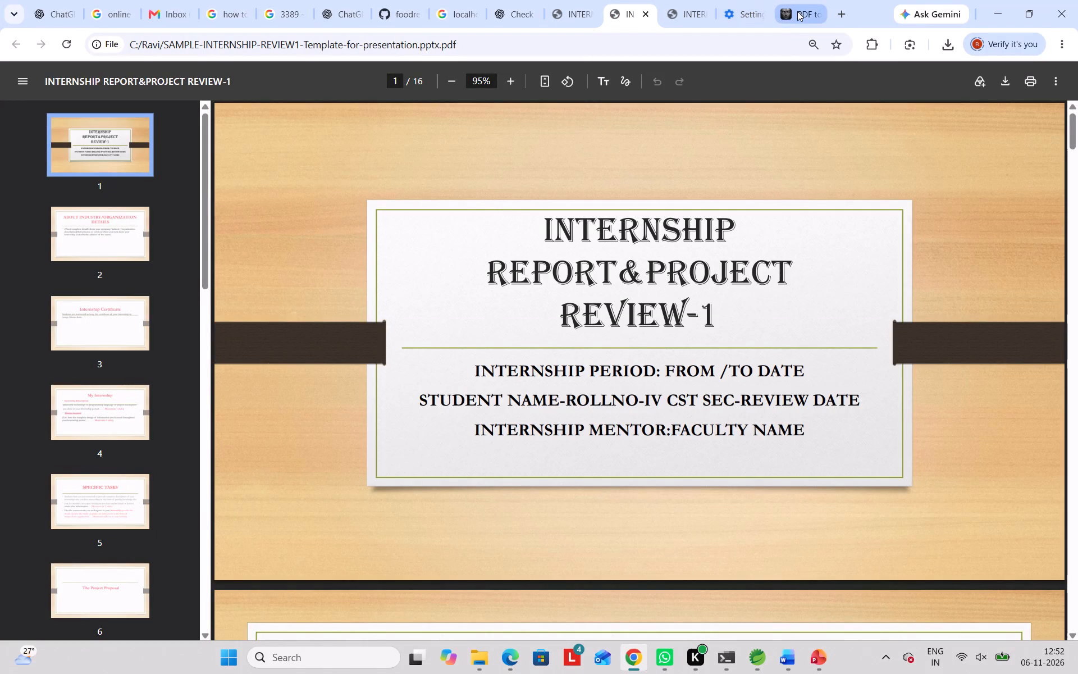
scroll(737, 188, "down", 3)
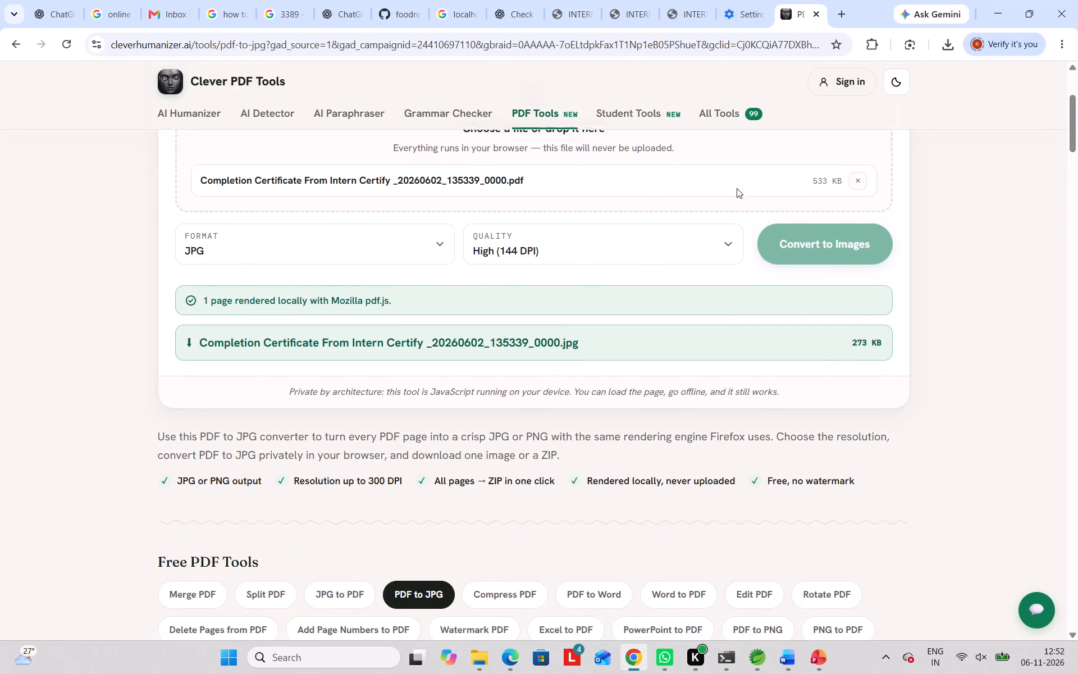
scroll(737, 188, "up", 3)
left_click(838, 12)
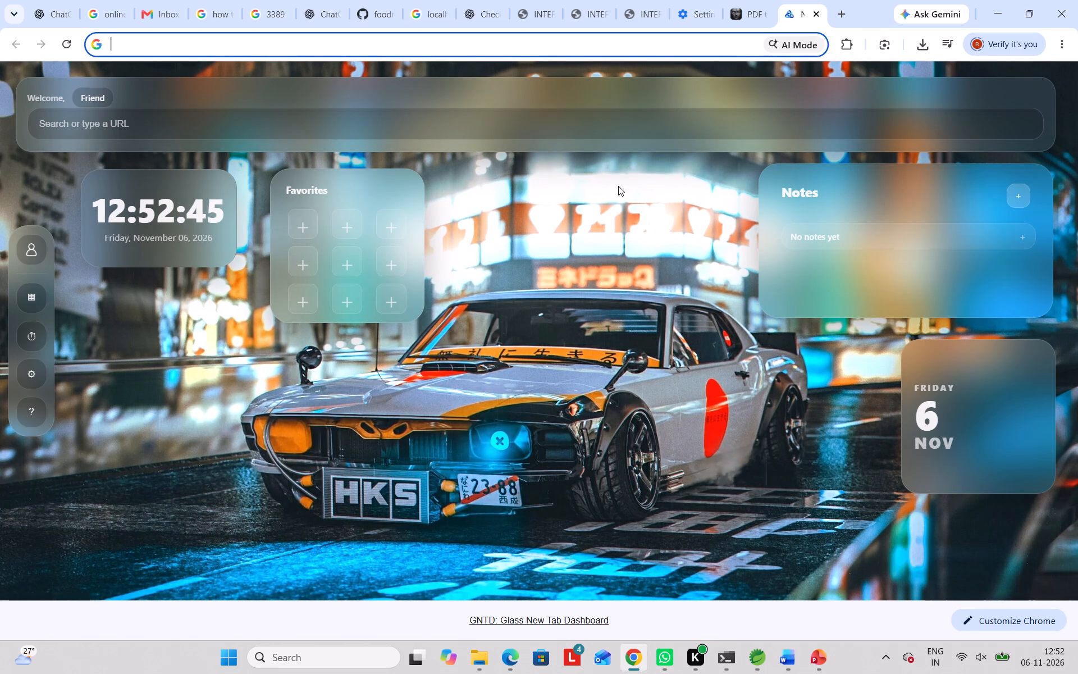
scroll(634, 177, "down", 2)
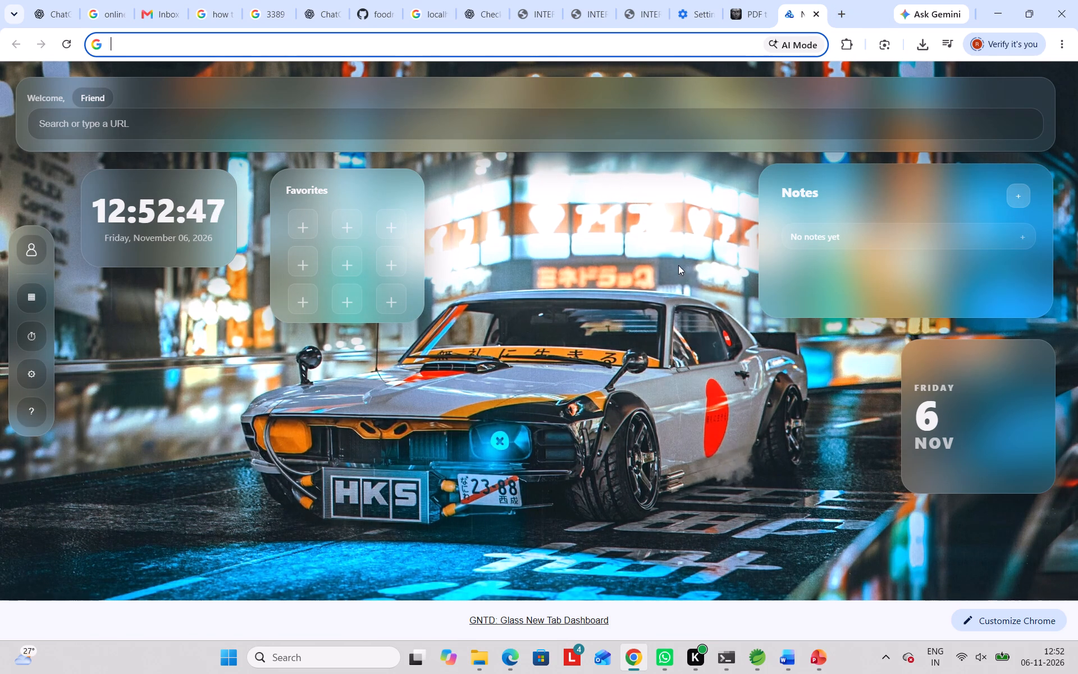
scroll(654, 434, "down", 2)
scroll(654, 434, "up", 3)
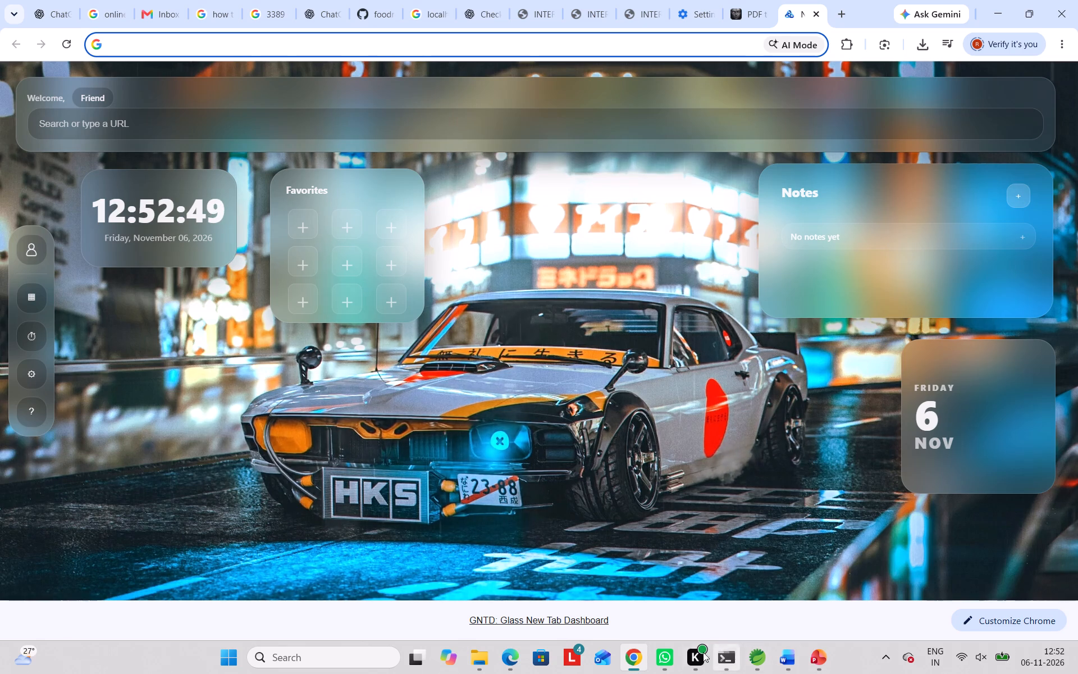